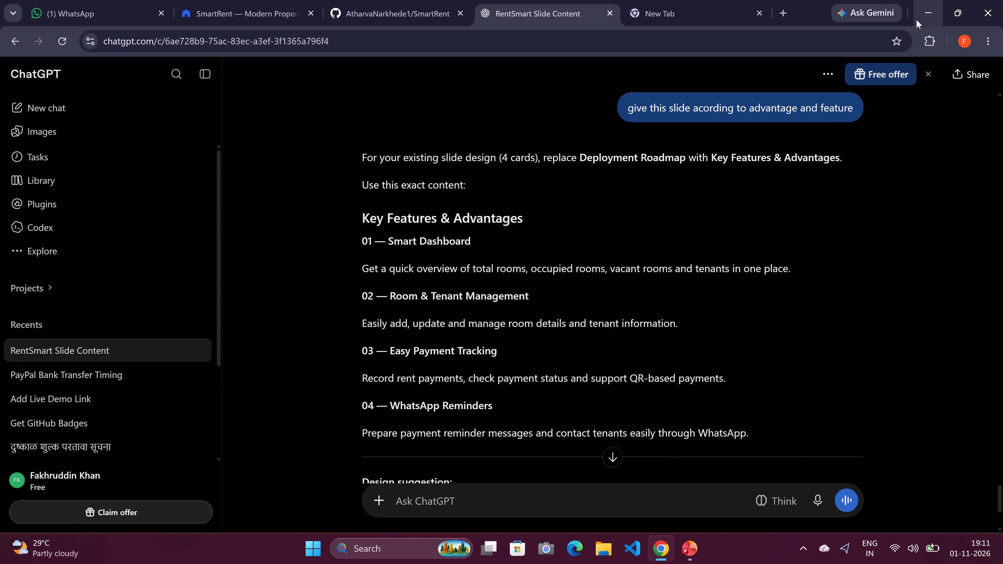
Minimize the browser window showing the RentSmart slide content chat to get to the desktop.
{"action": "left_click", "coordinate": [916, 20]}
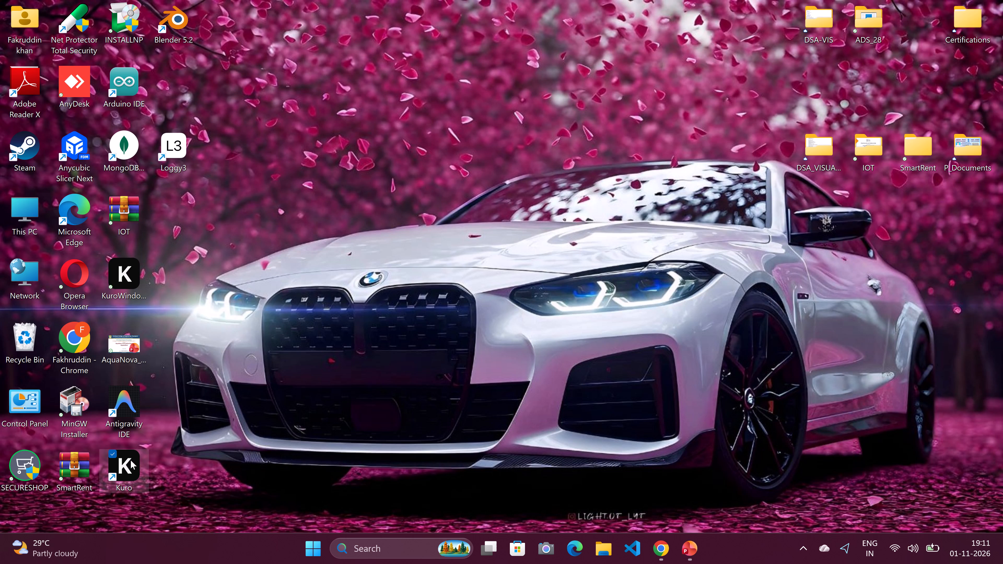
Launch the Kuro application from its desktop shortcut.
{"action": "double_click", "coordinate": [130, 461]}
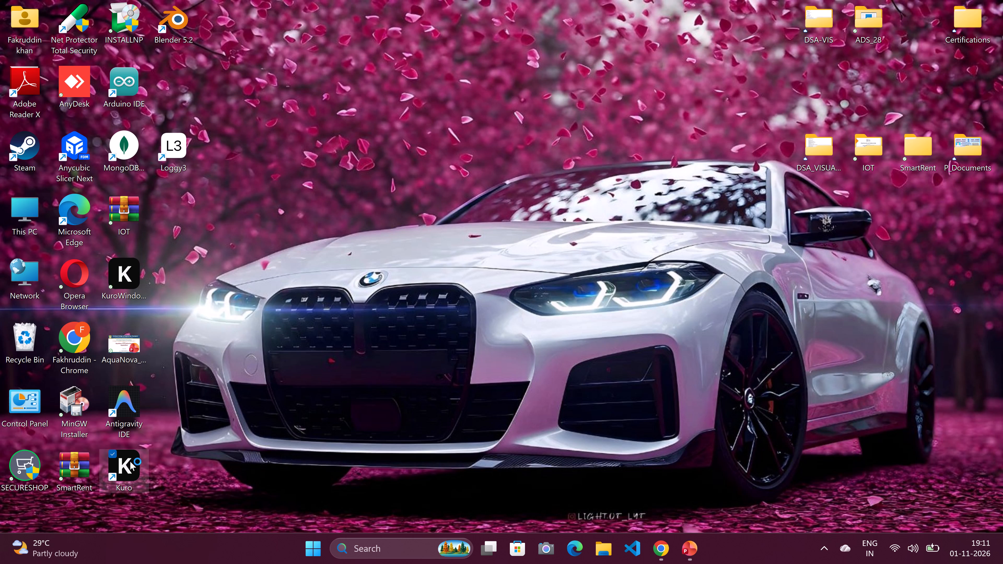
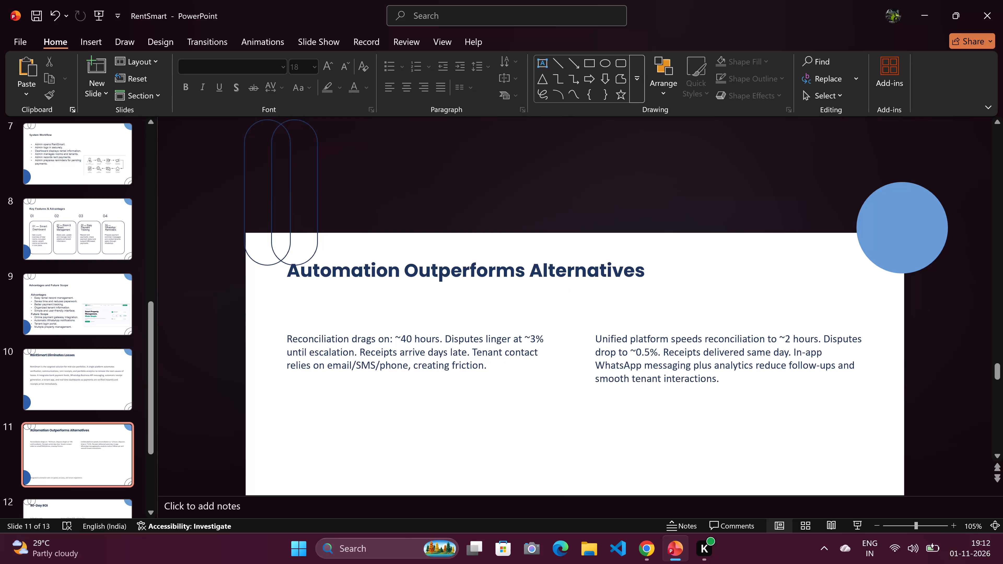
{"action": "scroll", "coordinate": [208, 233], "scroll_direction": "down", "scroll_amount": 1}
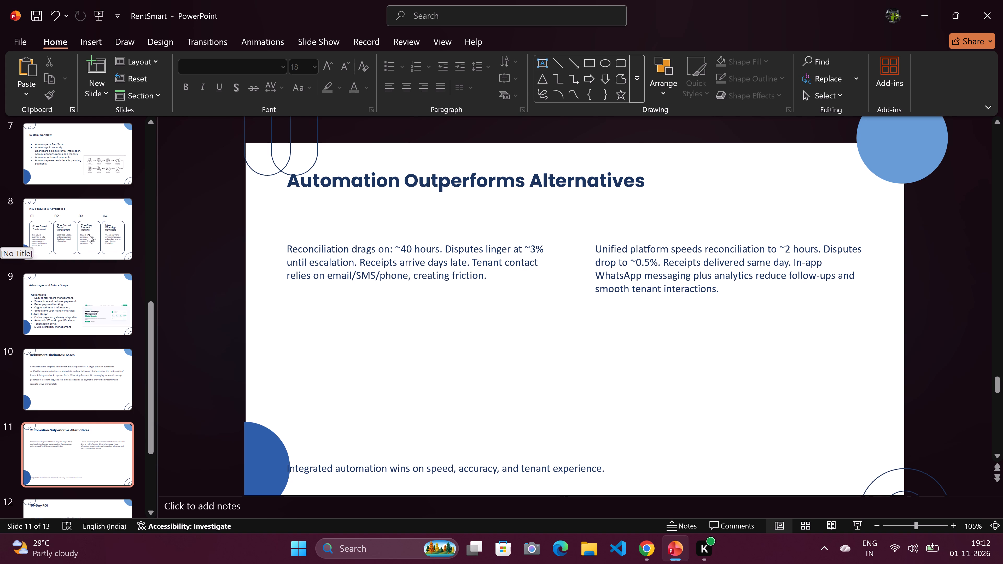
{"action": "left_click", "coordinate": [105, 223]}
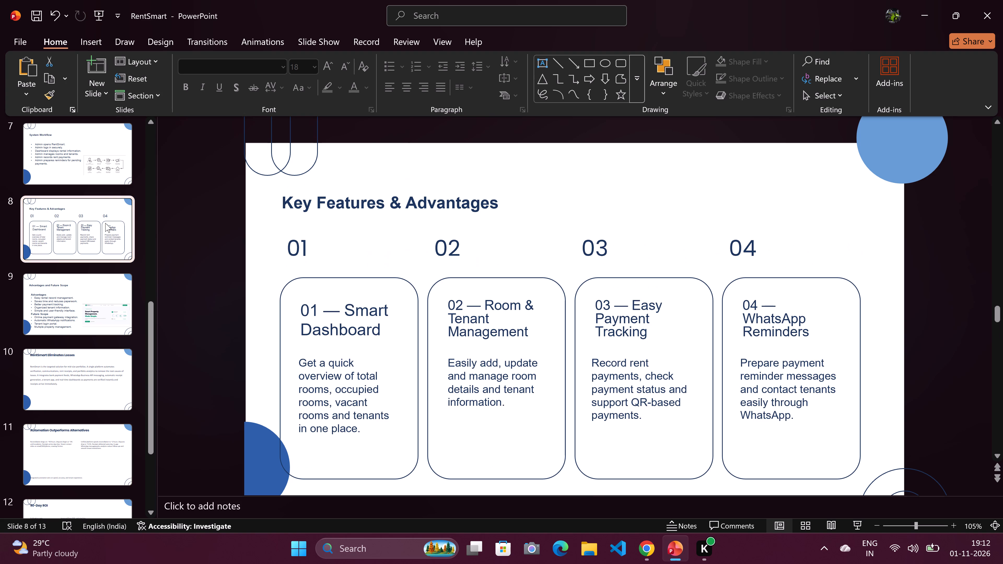
Review the System Workflow, Key Features & Advantages, and Advantages and Future Scope slides in the RentSmart presentation.
{"action": "scroll", "coordinate": [109, 199], "scroll_direction": "up", "scroll_amount": 1}
{"action": "left_click", "coordinate": [89, 221]}
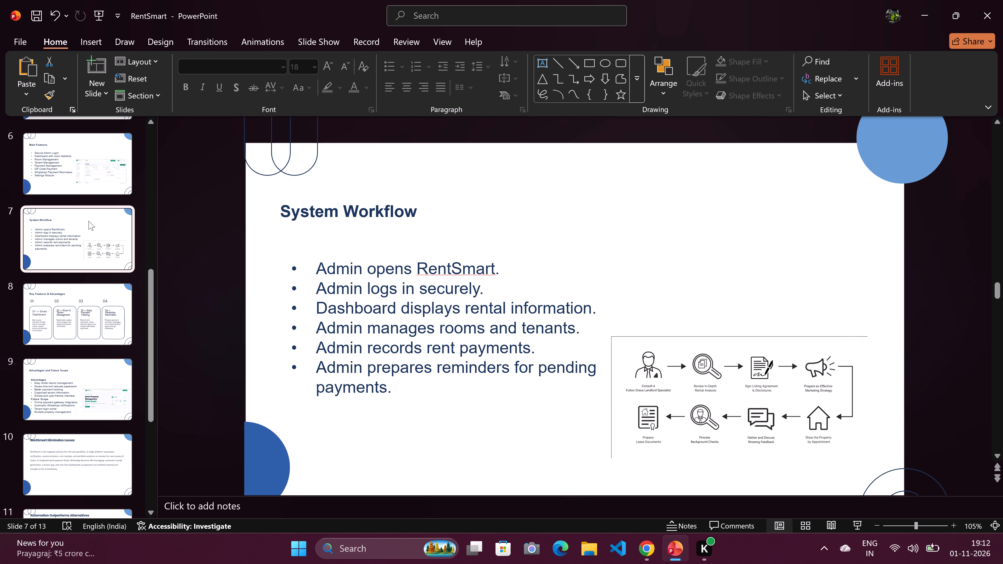
{"action": "left_click", "coordinate": [54, 289]}
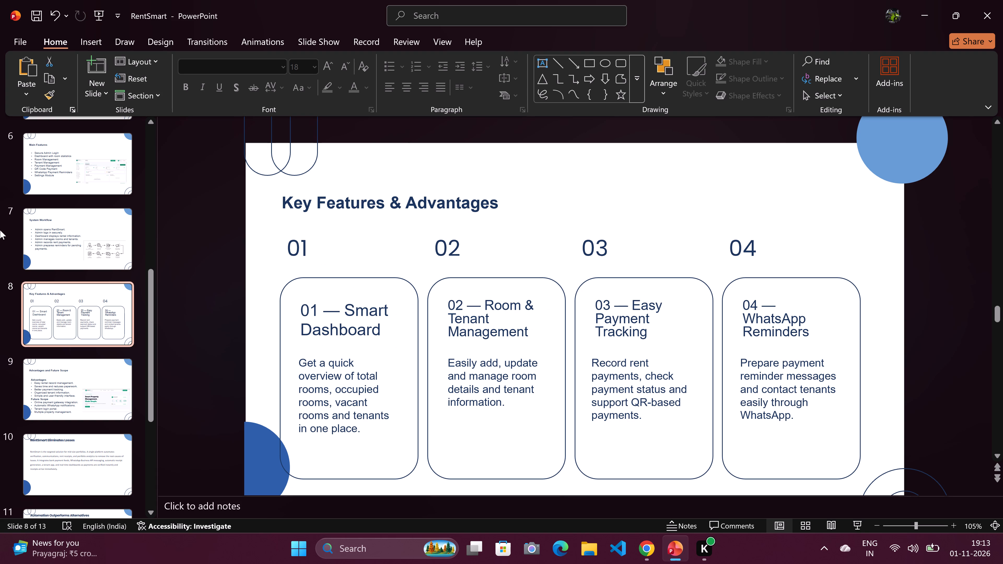
{"action": "left_click", "coordinate": [56, 237]}
{"action": "left_click", "coordinate": [63, 326]}
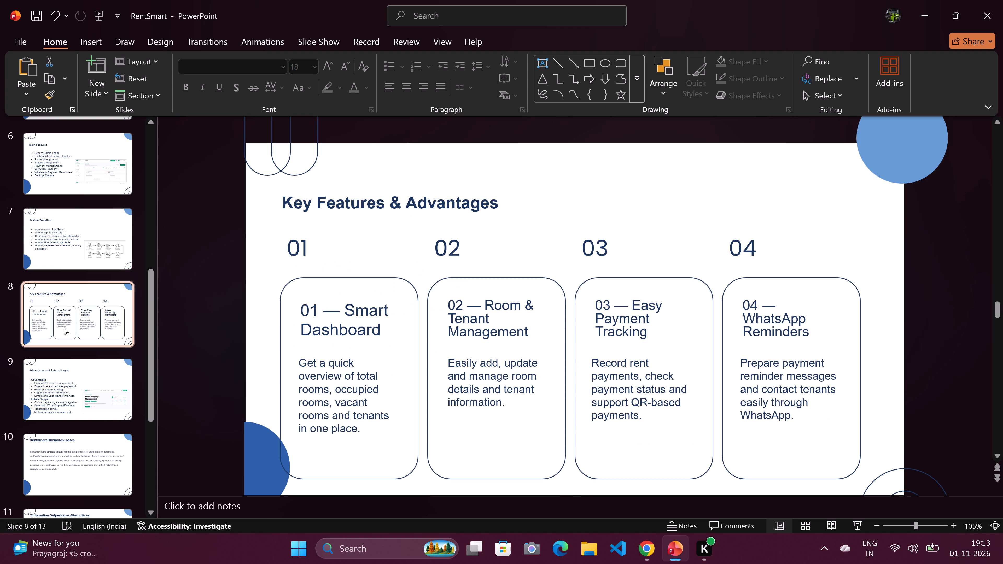
{"action": "left_click", "coordinate": [91, 397]}
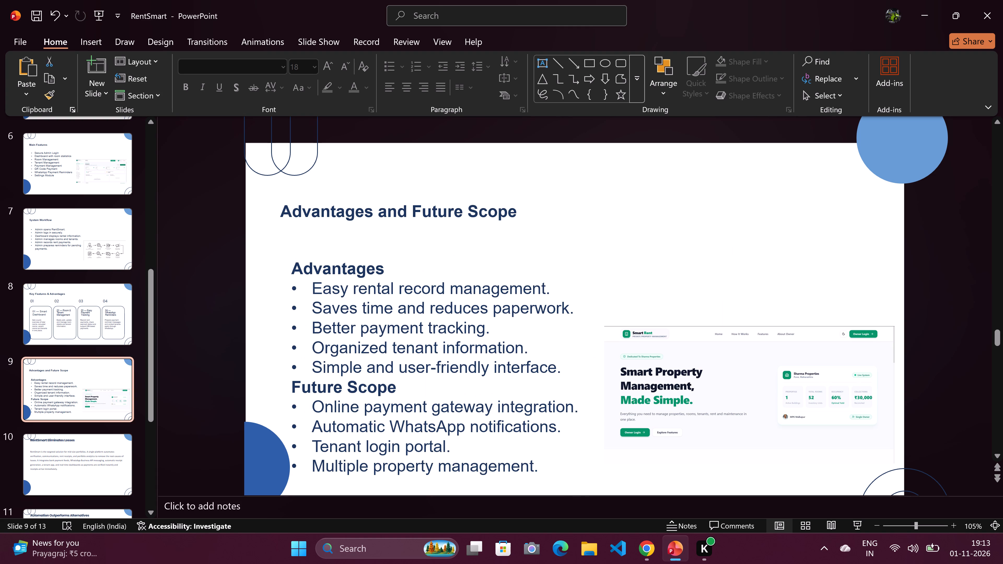
Switch to the RentSmart Slide Content chat in Chrome and examine the suggested System Architecture and Conclusion slide content.
{"action": "left_click", "coordinate": [657, 563]}
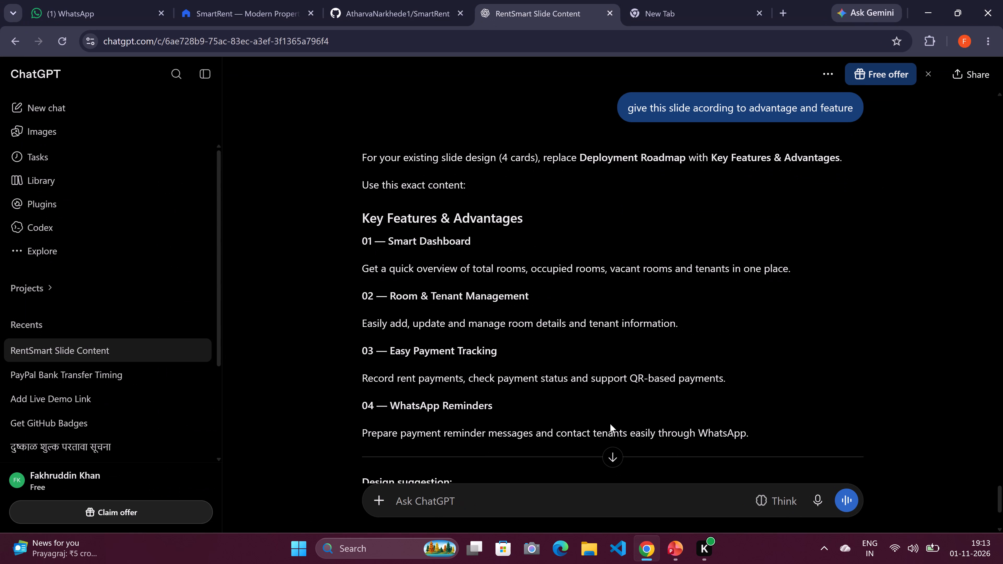
{"action": "scroll", "coordinate": [588, 341], "scroll_direction": "down", "scroll_amount": 5}
{"action": "scroll", "coordinate": [588, 341], "scroll_direction": "up", "scroll_amount": 8}
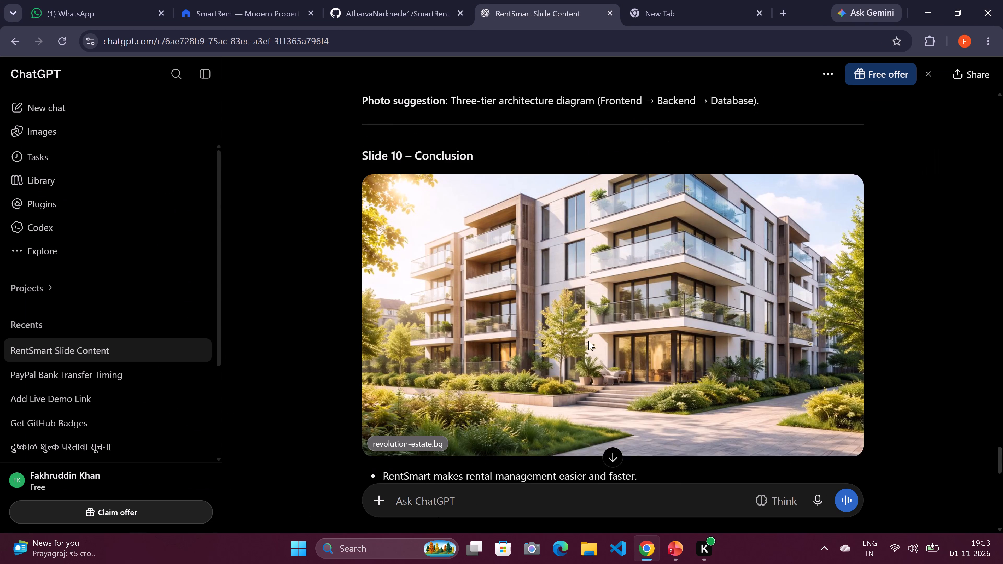
{"action": "scroll", "coordinate": [588, 341], "scroll_direction": "up", "scroll_amount": 5}
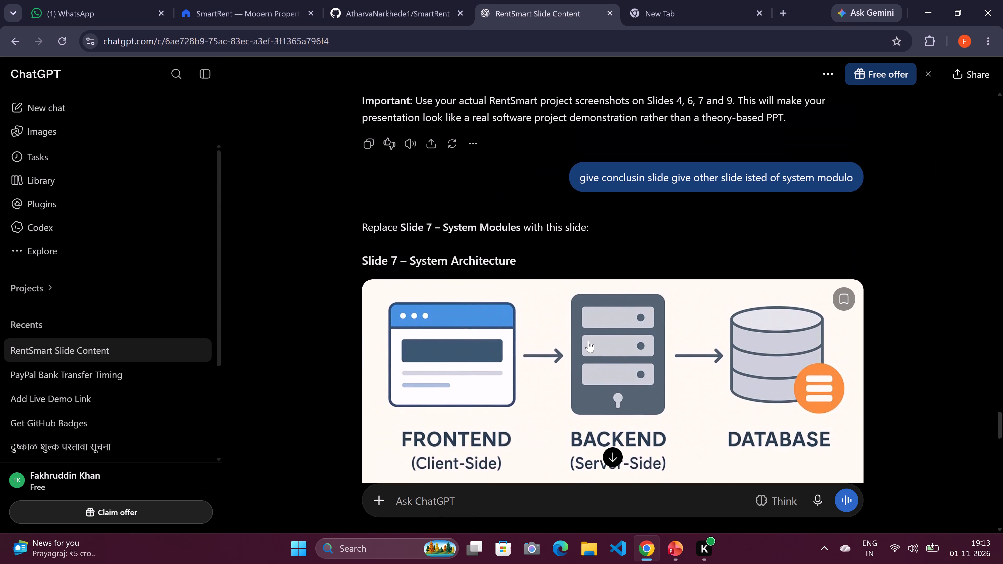
{"action": "scroll", "coordinate": [588, 341], "scroll_direction": "up", "scroll_amount": 1}
{"action": "scroll", "coordinate": [588, 341], "scroll_direction": "down", "scroll_amount": 4}
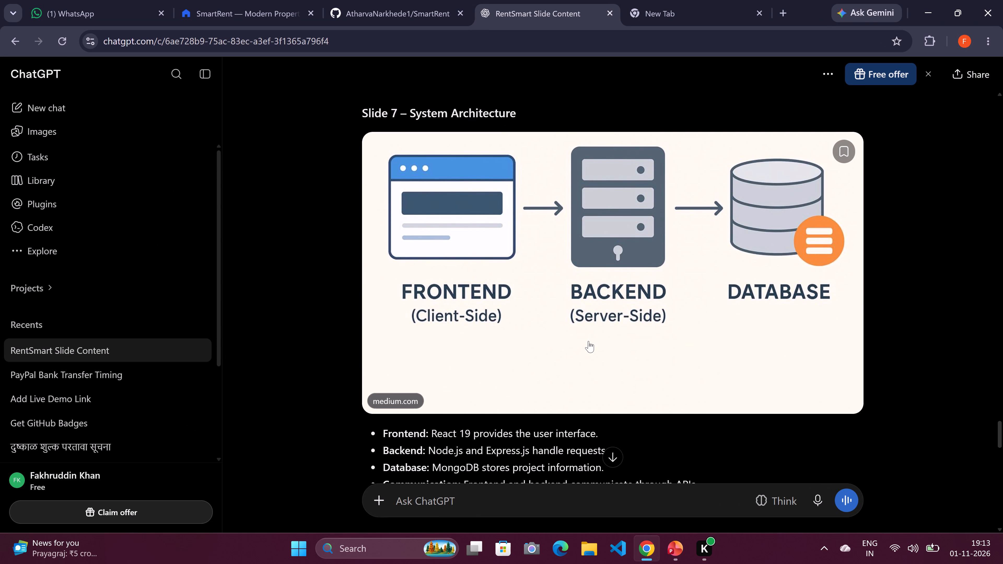
{"action": "scroll", "coordinate": [588, 341], "scroll_direction": "down", "scroll_amount": 2}
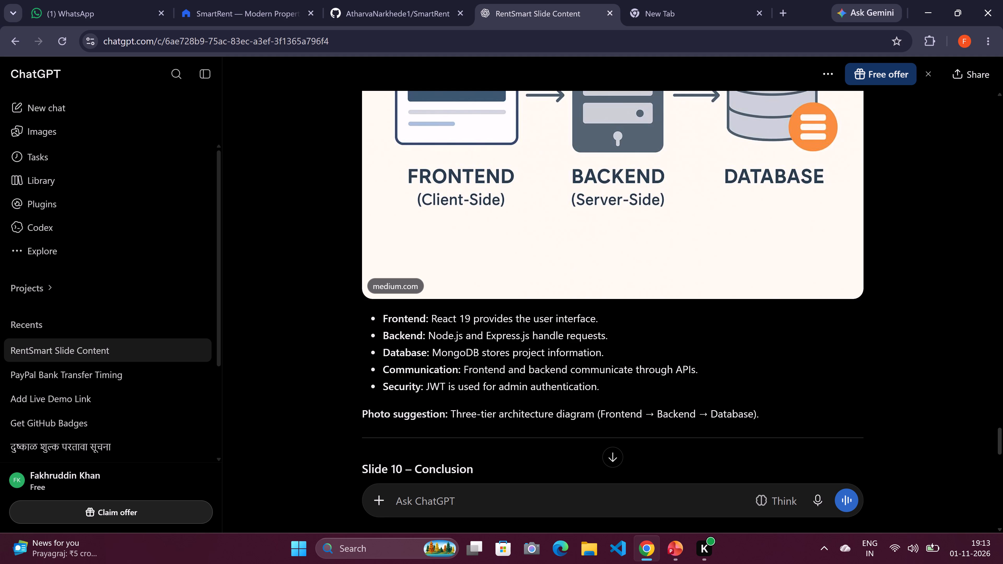
Copy the words "System Architecture" from the Slide 7 heading in the ChatGPT reply.
{"action": "scroll", "coordinate": [588, 341], "scroll_direction": "up", "scroll_amount": 5}
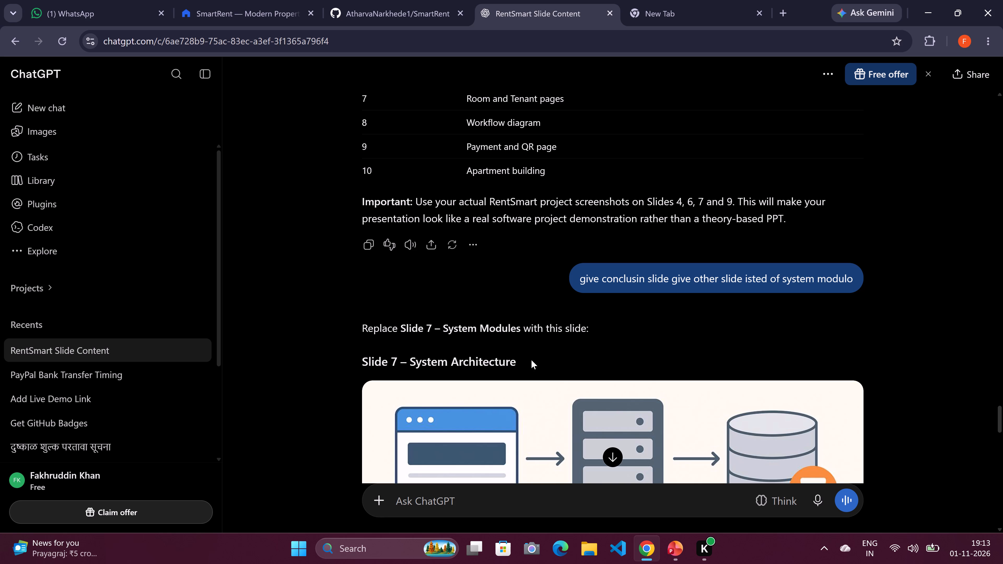
{"action": "left_click_drag", "start_coordinate": [527, 362], "coordinate": [410, 371]}
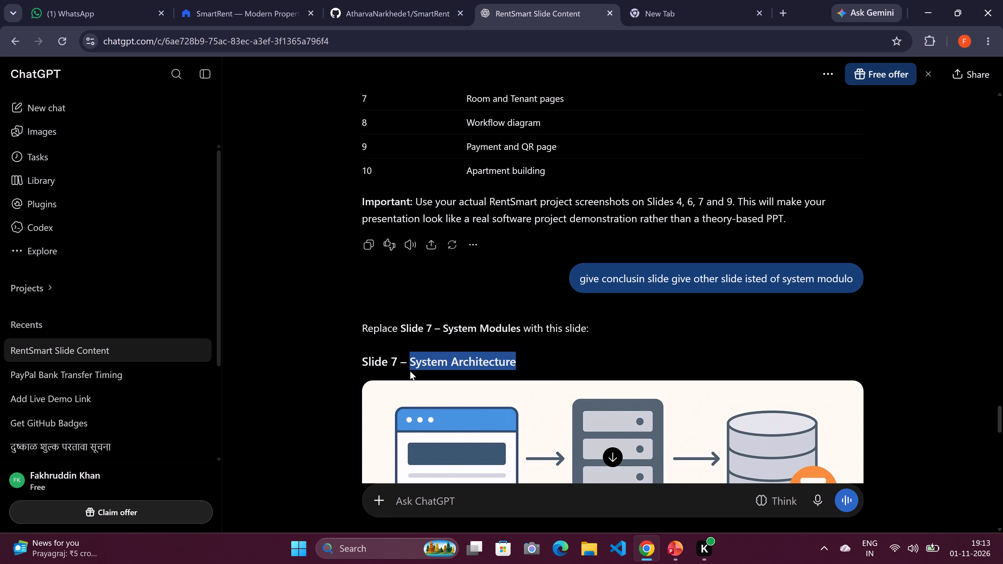
{"action": "key", "text": "ctrl+c"}
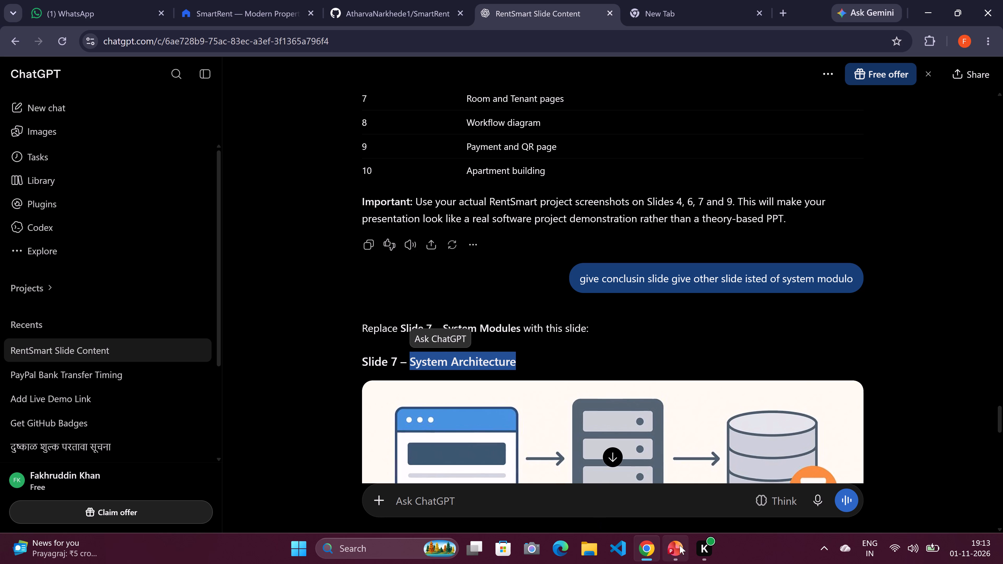
Switch to the RentSmart presentation in PowerPoint and paste "System Architecture" after the "Advantages and Future Scope" title on slide 9.
{"action": "left_click", "coordinate": [679, 545]}
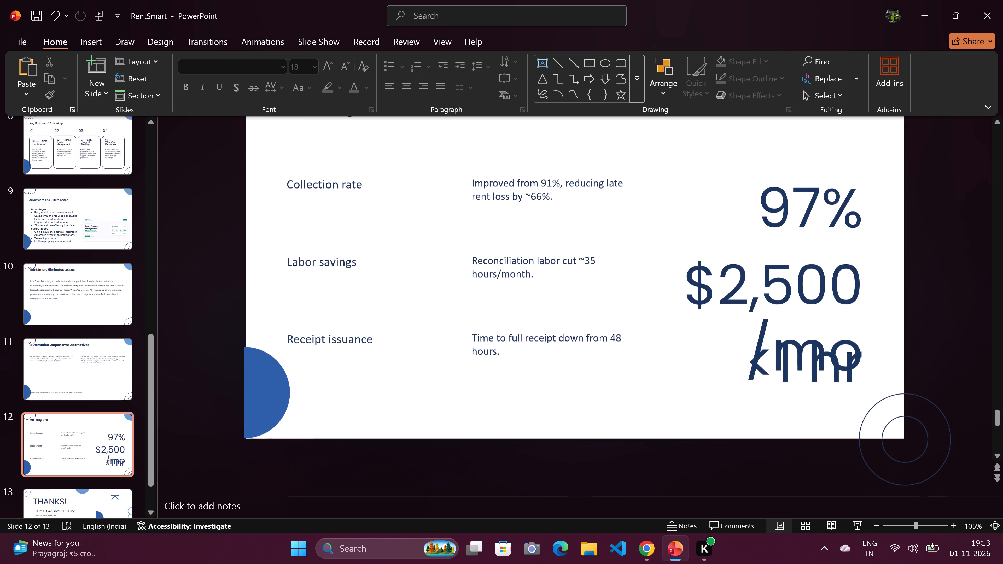
{"action": "left_click", "coordinate": [73, 273]}
{"action": "scroll", "coordinate": [72, 248], "scroll_direction": "up", "scroll_amount": 1}
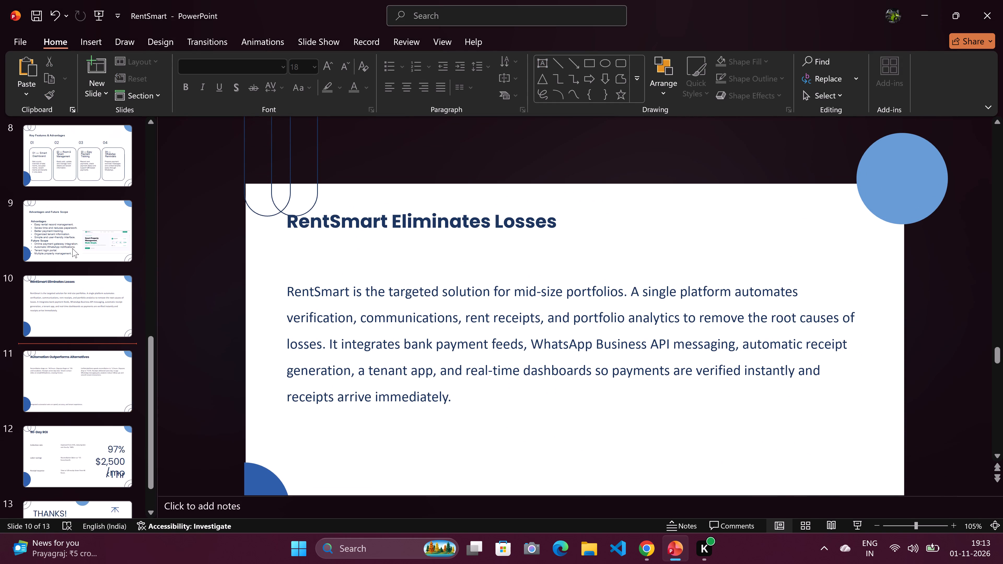
{"action": "scroll", "coordinate": [72, 248], "scroll_direction": "up", "scroll_amount": 1}
{"action": "left_click", "coordinate": [63, 267]}
{"action": "left_click", "coordinate": [461, 259]}
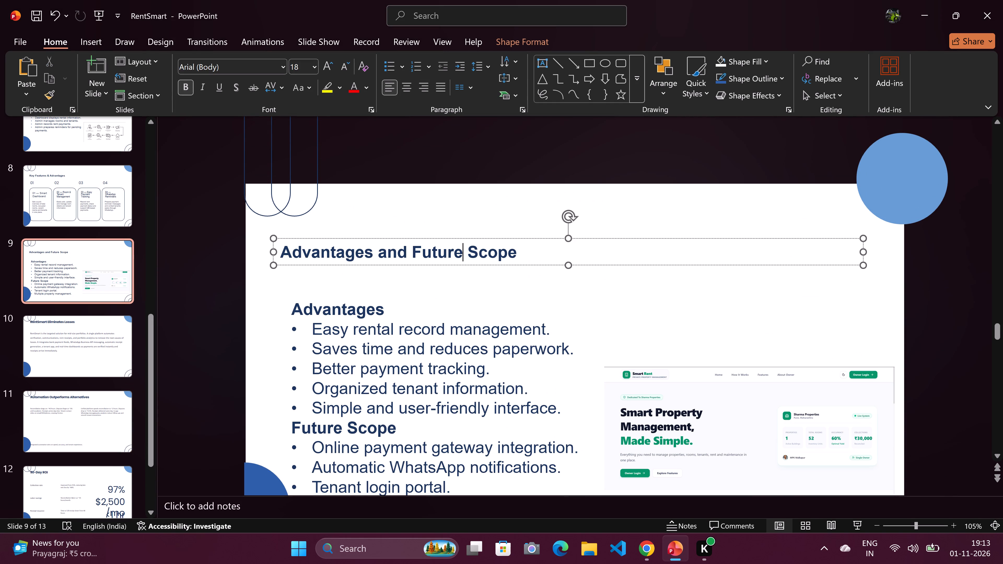
{"action": "left_click", "coordinate": [540, 255]}
{"action": "left_click", "coordinate": [511, 255]}
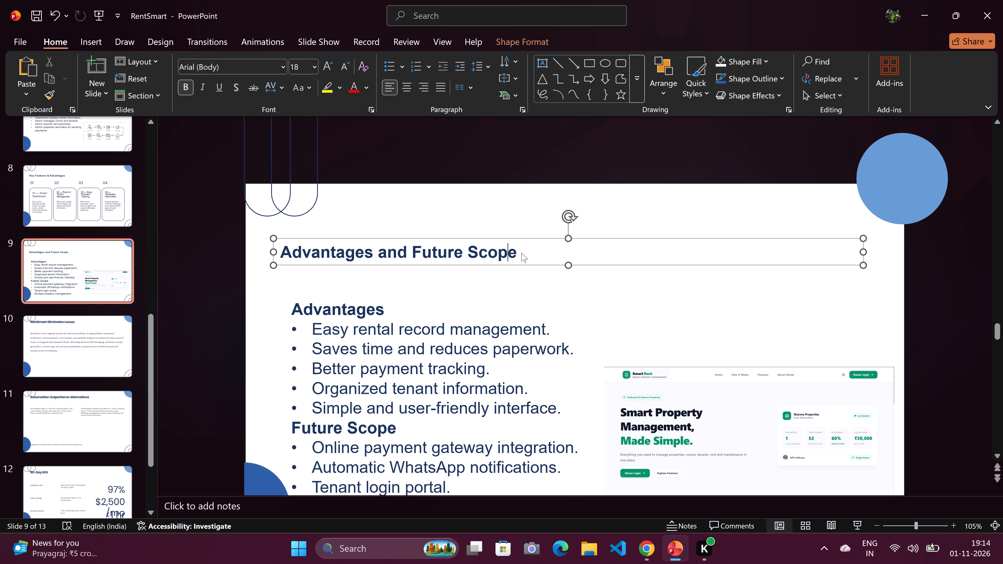
{"action": "key", "text": "Right"}
{"action": "key", "text": "space"}
{"action": "key", "text": "ctrl+v"}
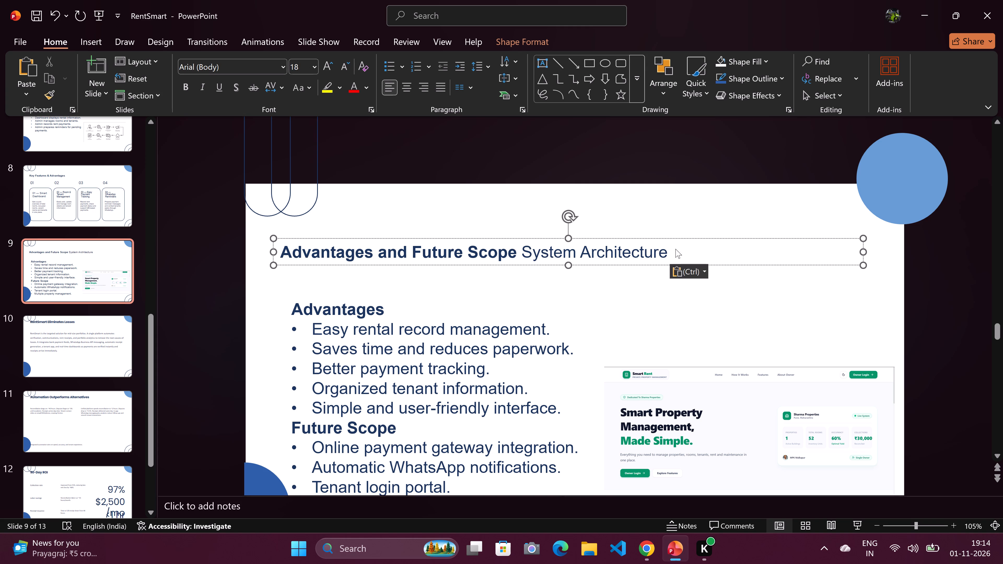
Make the pasted "System Architecture" text in the slide 9 title bold.
{"action": "left_click_drag", "start_coordinate": [667, 252], "coordinate": [602, 252]}
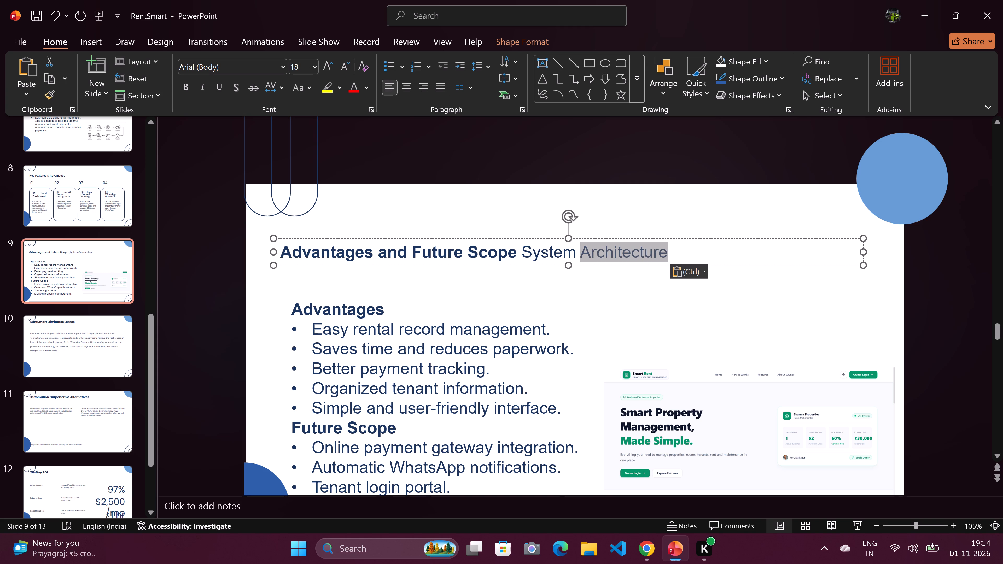
{"action": "left_click_drag", "start_coordinate": [602, 252], "coordinate": [552, 256]}
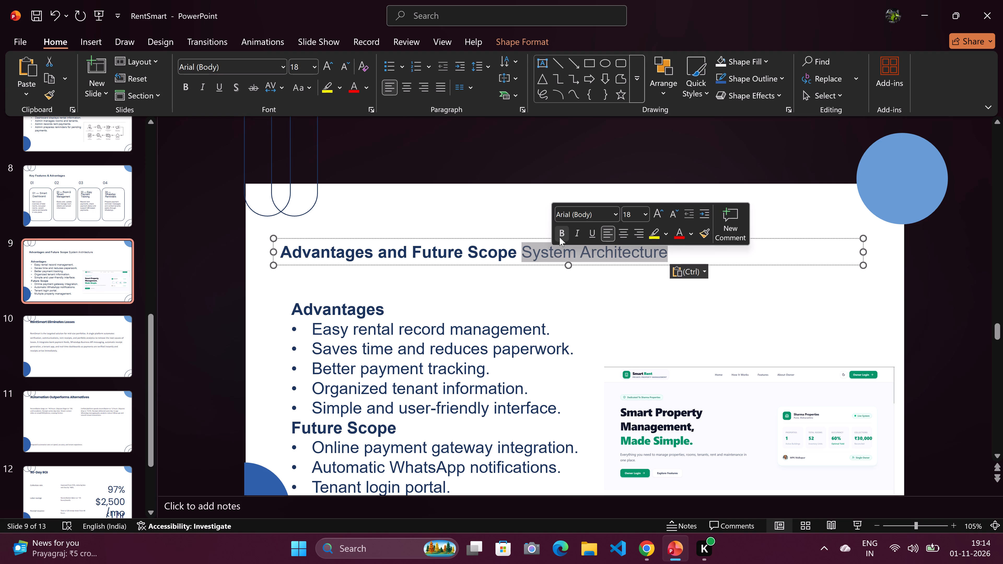
{"action": "left_click", "coordinate": [559, 237]}
Delete "Advantages and Future Scope" from the slide 9 title, keeping only "System Architecture".
{"action": "left_click", "coordinate": [519, 254]}
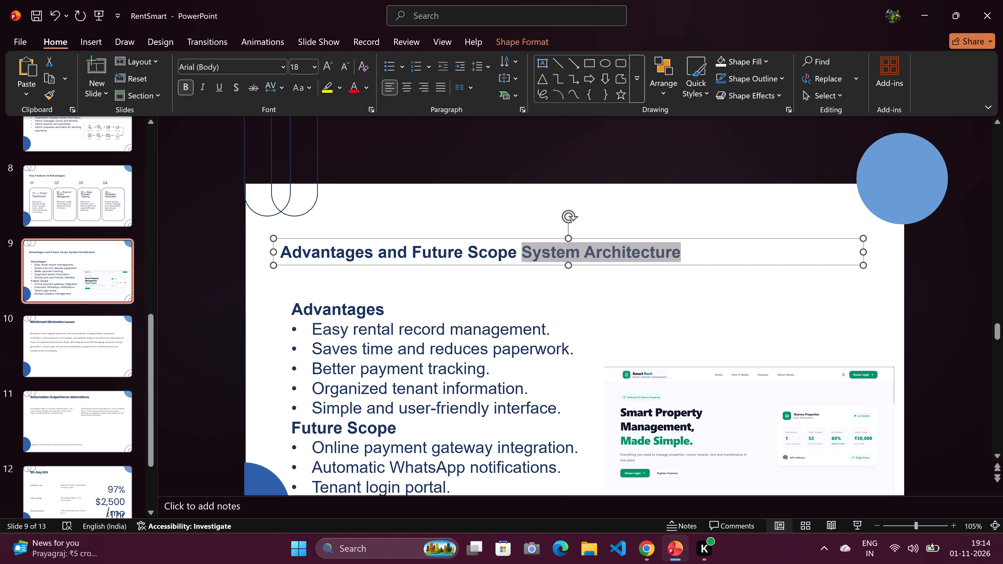
{"action": "key", "text": "BackSpace"}
{"action": "key", "text": "BackSpace"}
{"action": "key", "text": "BackSpace"}
{"action": "key", "text": "BackSpace"}
{"action": "key", "text": "BackSpace"}
{"action": "key", "text": "BackSpace"}
{"action": "key", "text": "BackSpace"}
{"action": "key", "text": "BackSpace"}
{"action": "key", "text": "BackSpace"}
{"action": "key", "text": "BackSpace"}
{"action": "key", "text": "BackSpace"}
{"action": "key", "text": "BackSpace"}
{"action": "key", "text": "BackSpace"}
{"action": "key", "text": "BackSpace"}
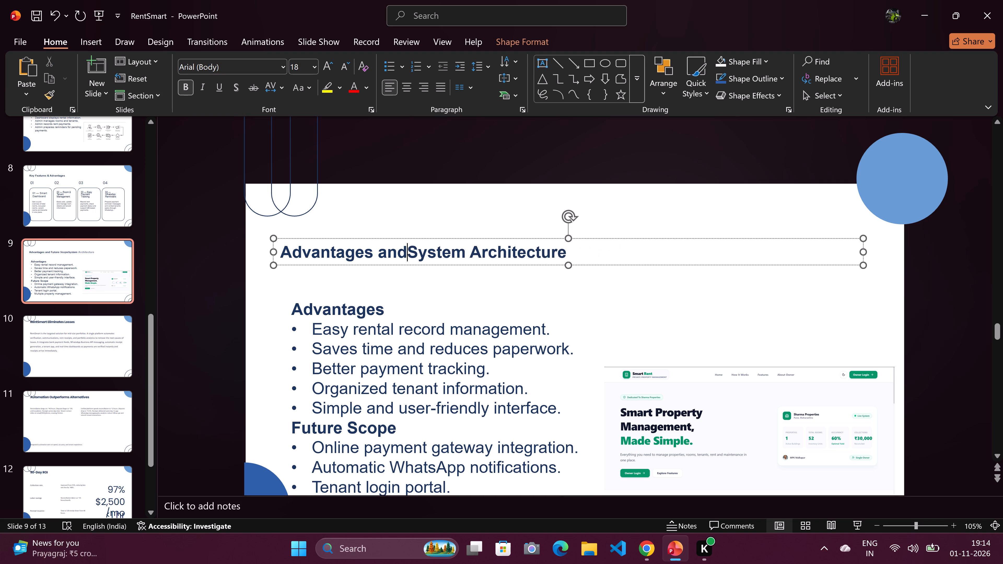
{"action": "key", "text": "BackSpace"}
{"action": "key", "text": "BackSpace"}
{"action": "key", "text": "BackSpace"}
{"action": "key", "text": "BackSpace"}
{"action": "key", "text": "BackSpace"}
{"action": "key", "text": "BackSpace"}
{"action": "key", "text": "BackSpace"}
{"action": "key", "text": "BackSpace"}
{"action": "key", "text": "BackSpace"}
{"action": "key", "text": "BackSpace"}
{"action": "key", "text": "BackSpace"}
{"action": "key", "text": "BackSpace"}
{"action": "key", "text": "BackSpace"}
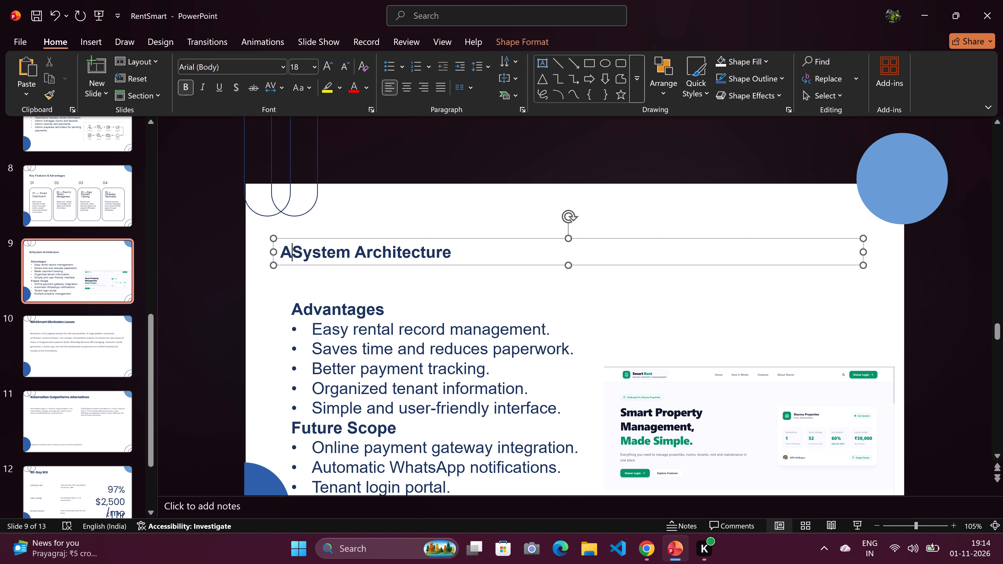
{"action": "key", "text": "BackSpace"}
{"action": "key", "text": "BackSpace"}
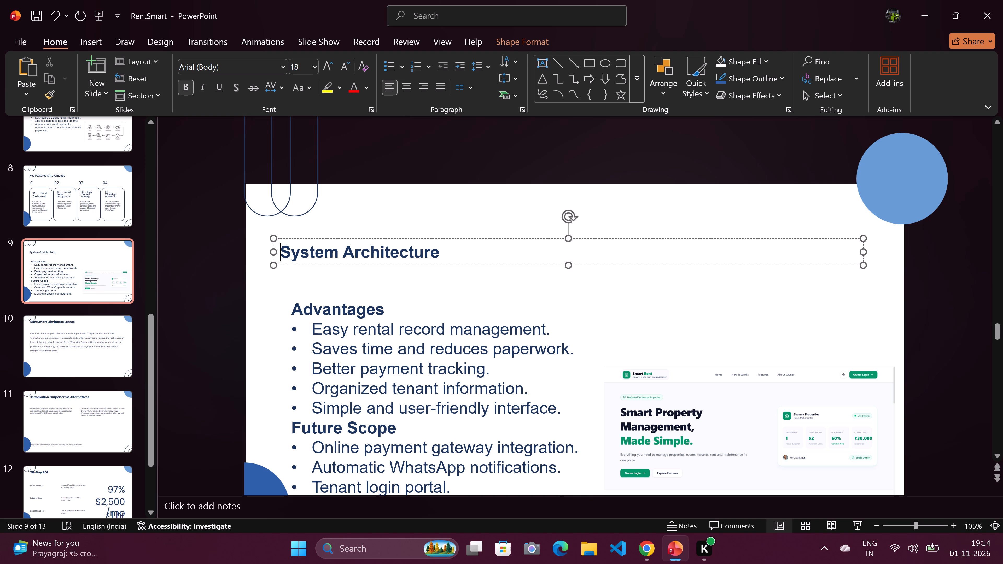
{"action": "scroll", "coordinate": [599, 292], "scroll_direction": "down", "scroll_amount": 1}
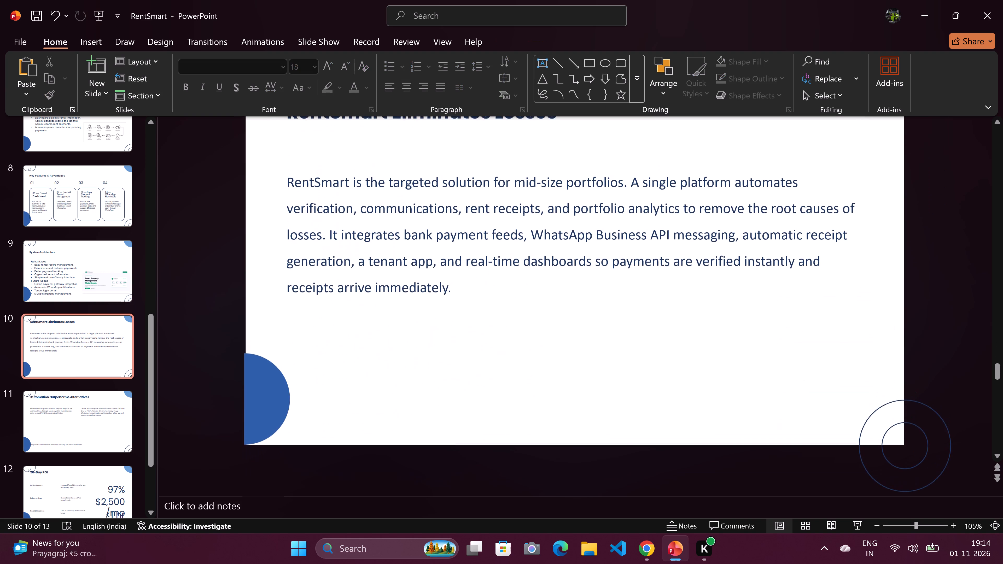
{"action": "scroll", "coordinate": [599, 292], "scroll_direction": "up", "scroll_amount": 2}
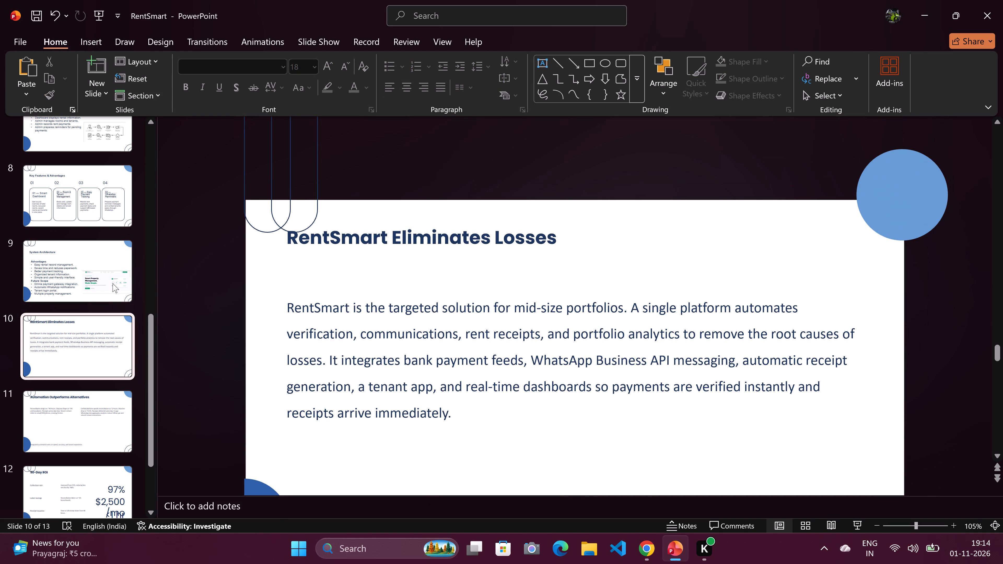
{"action": "left_click", "coordinate": [103, 269]}
{"action": "scroll", "coordinate": [392, 373], "scroll_direction": "down", "scroll_amount": 1}
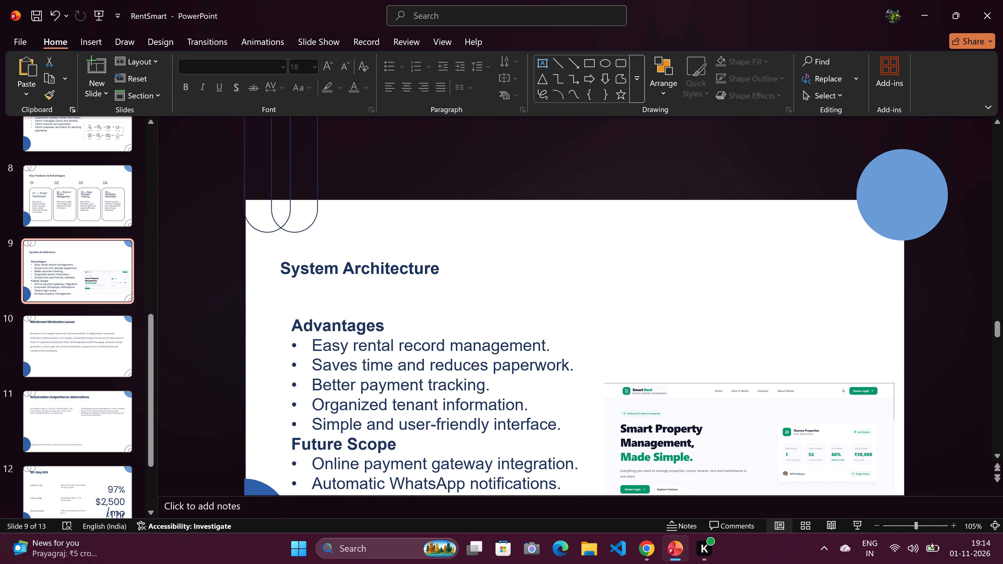
{"action": "scroll", "coordinate": [392, 373], "scroll_direction": "down", "scroll_amount": 1}
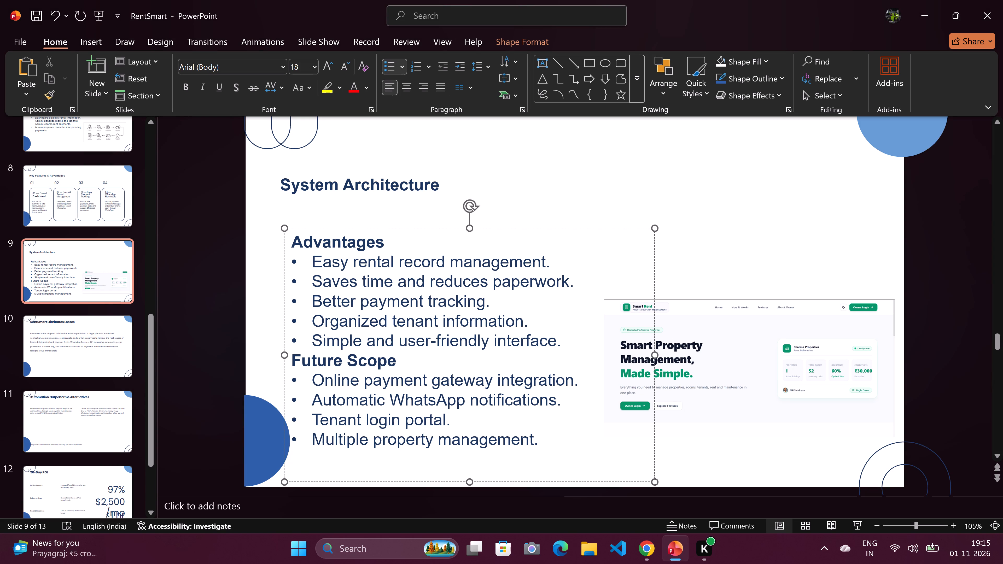
{"action": "key", "text": "ctrl+a"}
{"action": "key", "text": "BackSpace"}
{"action": "key", "text": "ctrl+v"}
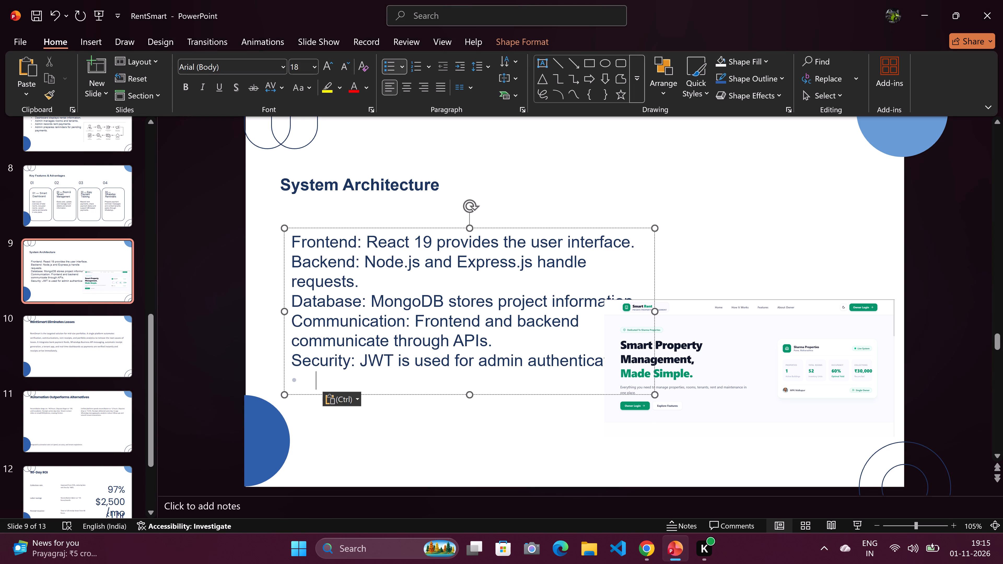
{"action": "left_click", "coordinate": [359, 243]}
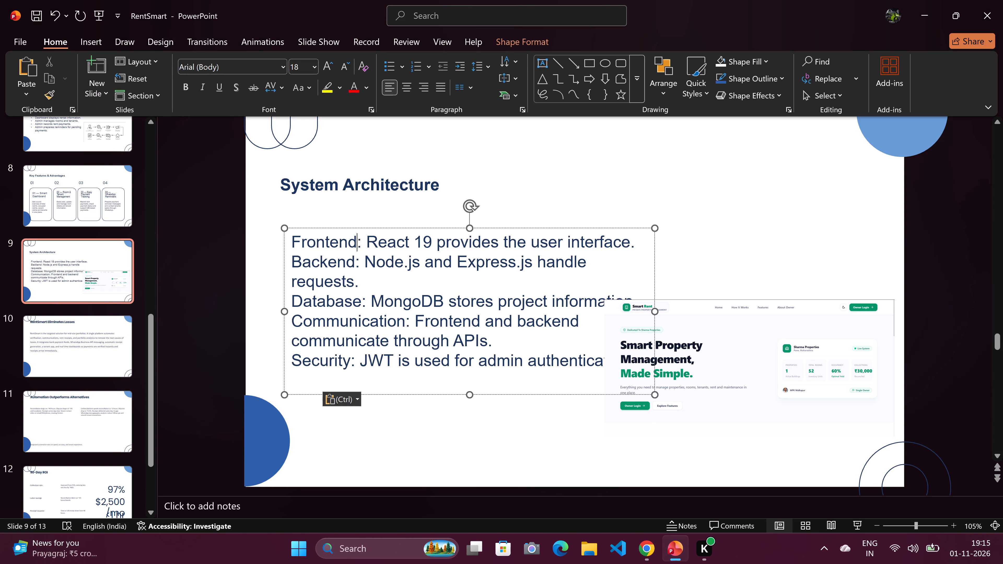
{"action": "left_click", "coordinate": [361, 243]}
Delete the Smart Rent website screenshot from slide 9.
{"action": "left_click", "coordinate": [644, 365]}
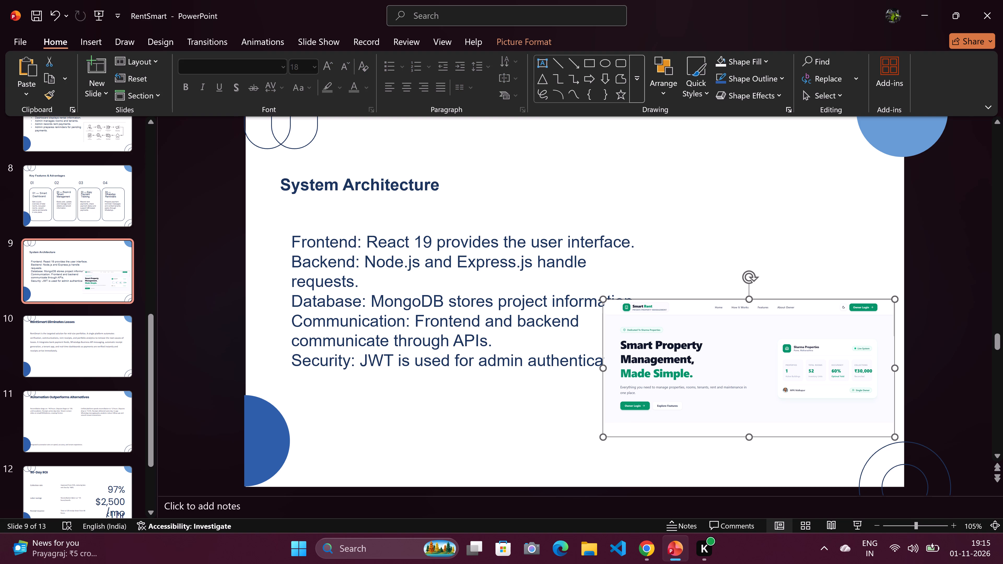
{"action": "key", "text": "Delete"}
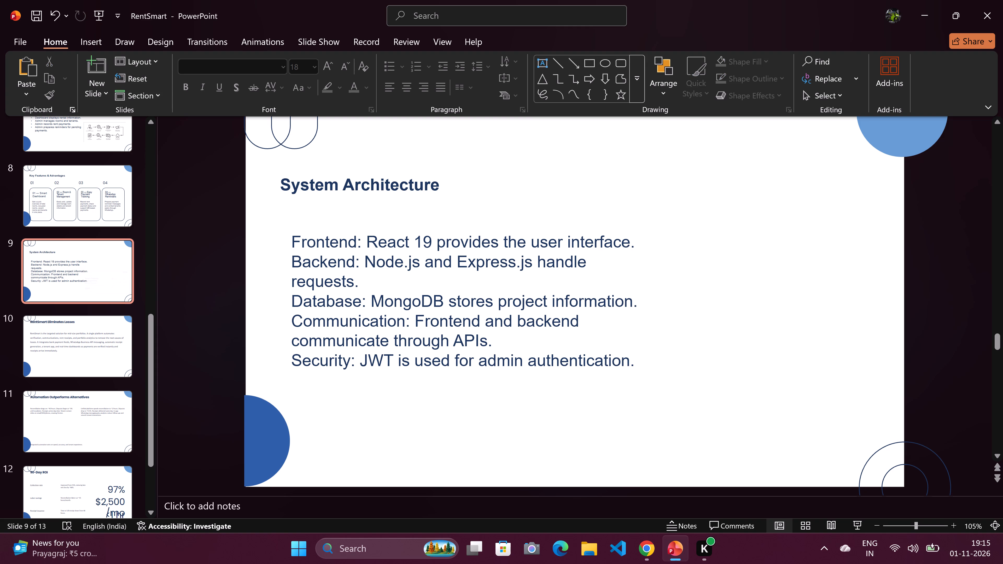
Format the five System Architecture lines on slide 9 as a bulleted list.
{"action": "left_click_drag", "start_coordinate": [634, 368], "coordinate": [297, 246]}
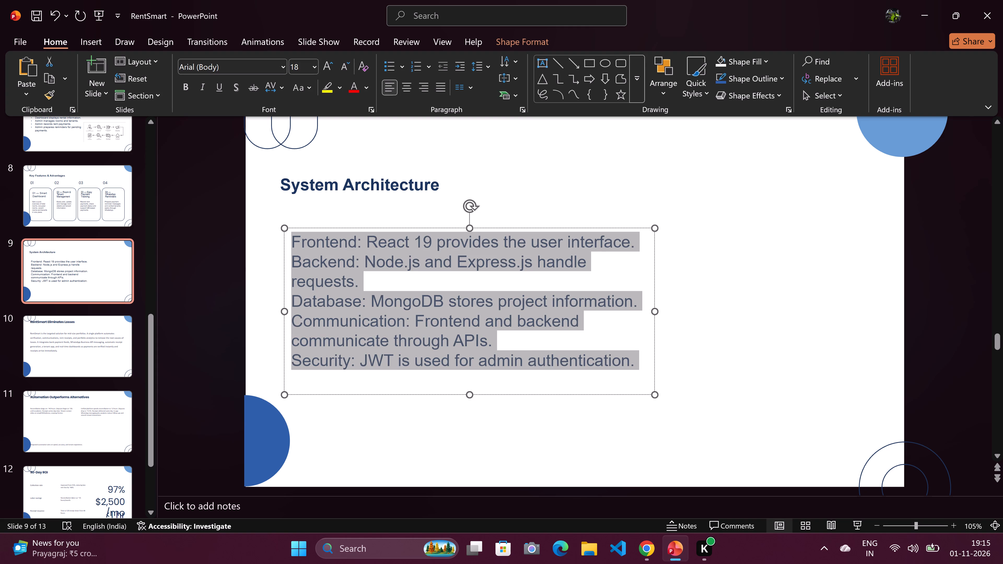
{"action": "left_click_drag", "start_coordinate": [297, 246], "coordinate": [291, 245]}
{"action": "left_click", "coordinate": [387, 69]}
{"action": "left_click", "coordinate": [753, 357]}
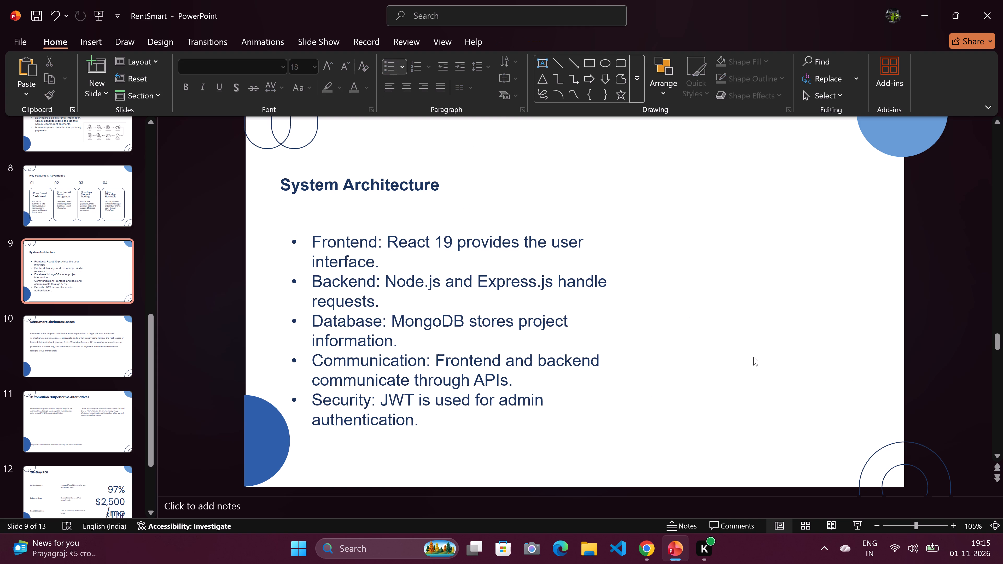
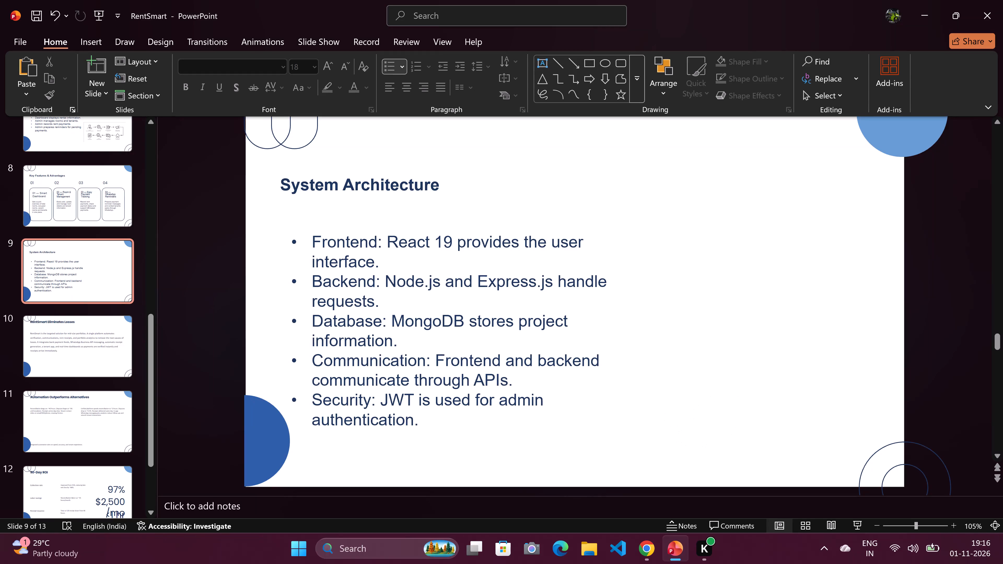
Switch to ChatGPT in Chrome and open the enlarged view of the Frontend–Backend–Database diagram under Slide 7 – System Architecture.
{"action": "left_click", "coordinate": [633, 558]}
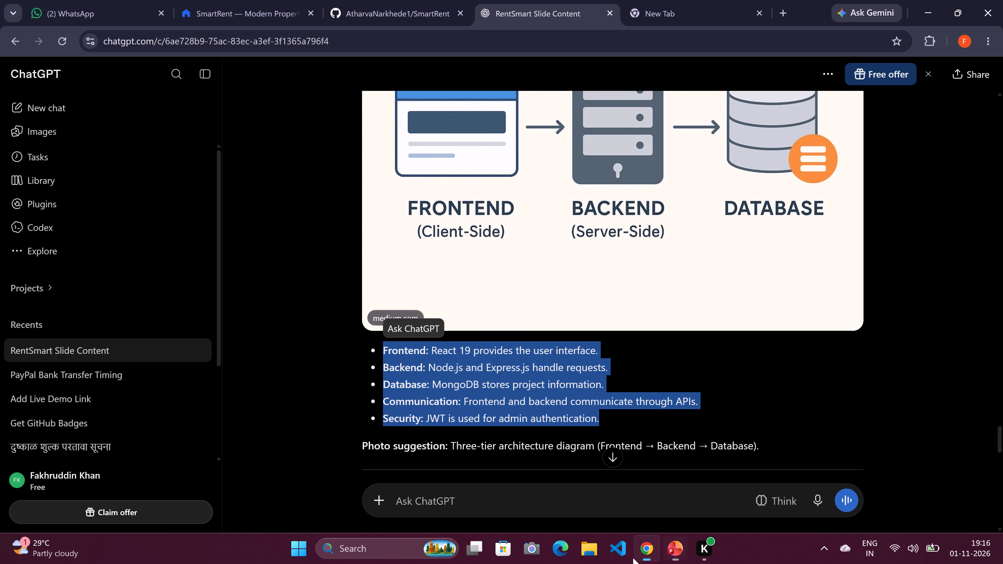
{"action": "scroll", "coordinate": [650, 304], "scroll_direction": "up", "scroll_amount": 3}
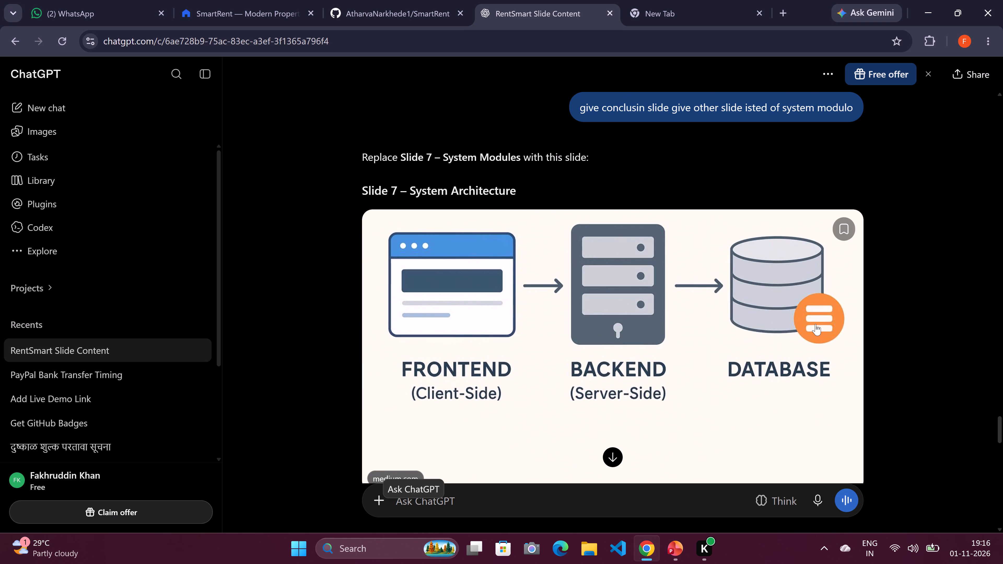
{"action": "left_click", "coordinate": [815, 324]}
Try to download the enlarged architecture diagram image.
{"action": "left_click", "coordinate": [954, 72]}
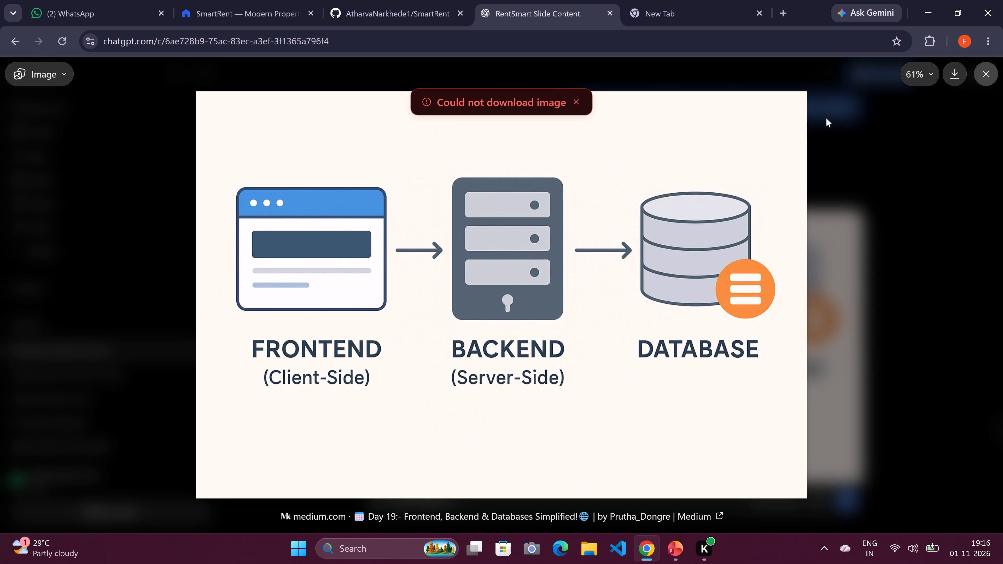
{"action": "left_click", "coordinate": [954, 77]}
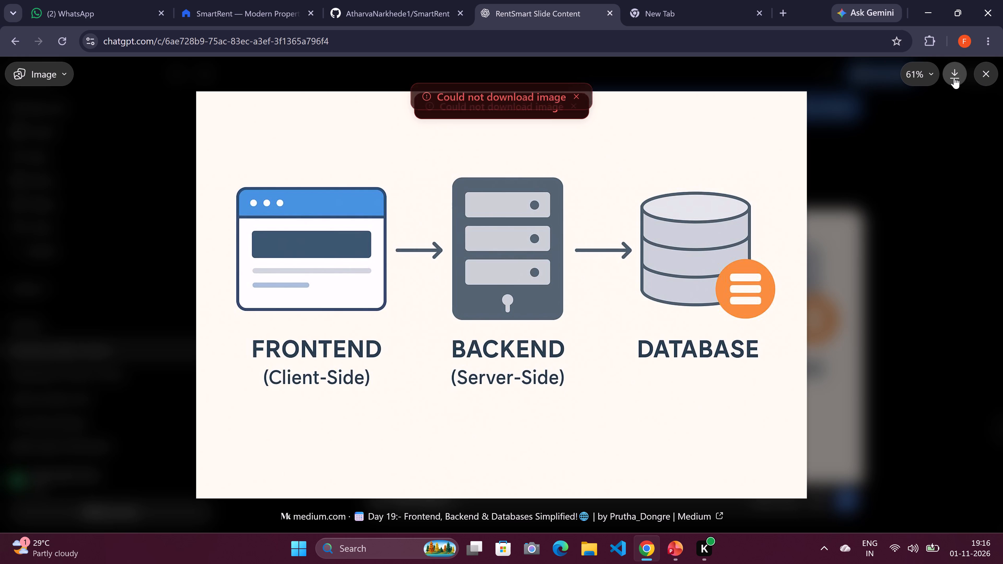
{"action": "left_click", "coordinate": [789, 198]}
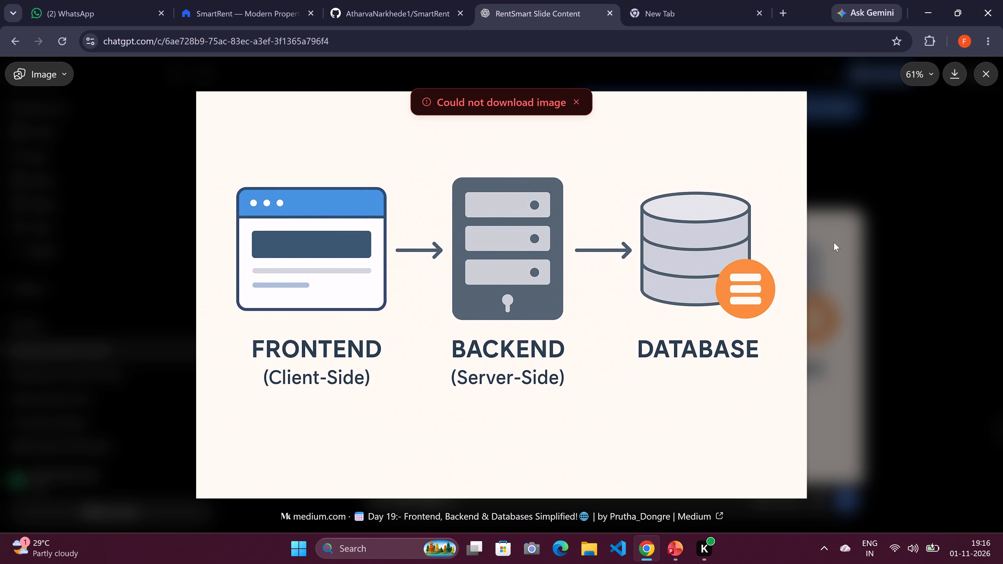
Capture a rectangular screenshot covering the whole Frontend–Backend–Database diagram.
{"action": "key", "text": "Print"}
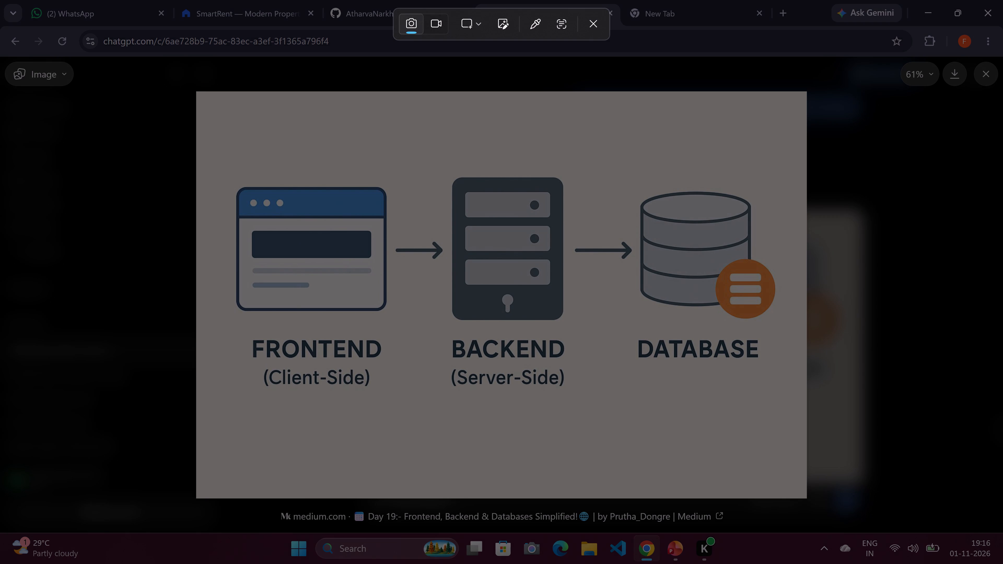
{"action": "left_click_drag", "start_coordinate": [198, 91], "coordinate": [674, 445]}
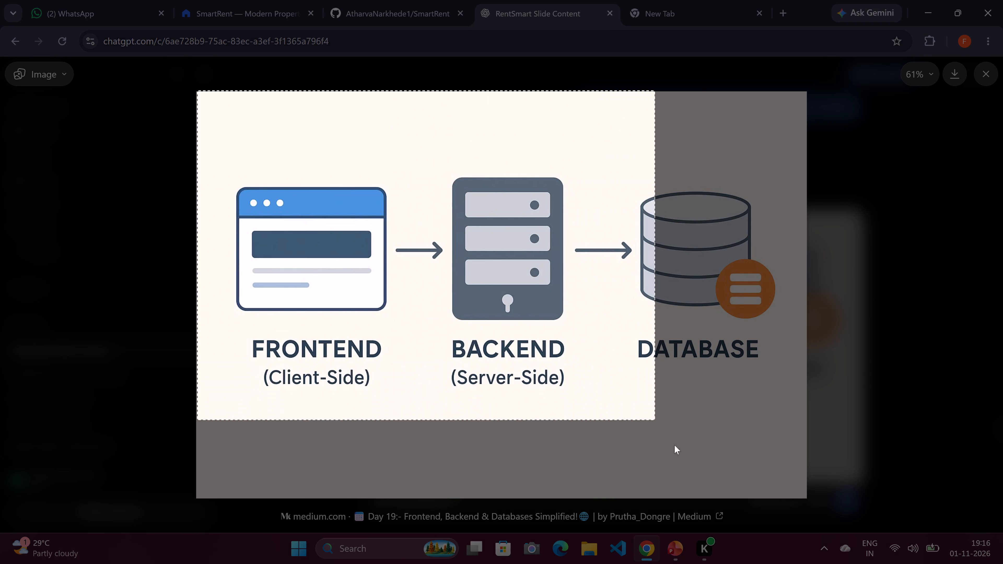
{"action": "left_click_drag", "start_coordinate": [674, 445], "coordinate": [831, 496]}
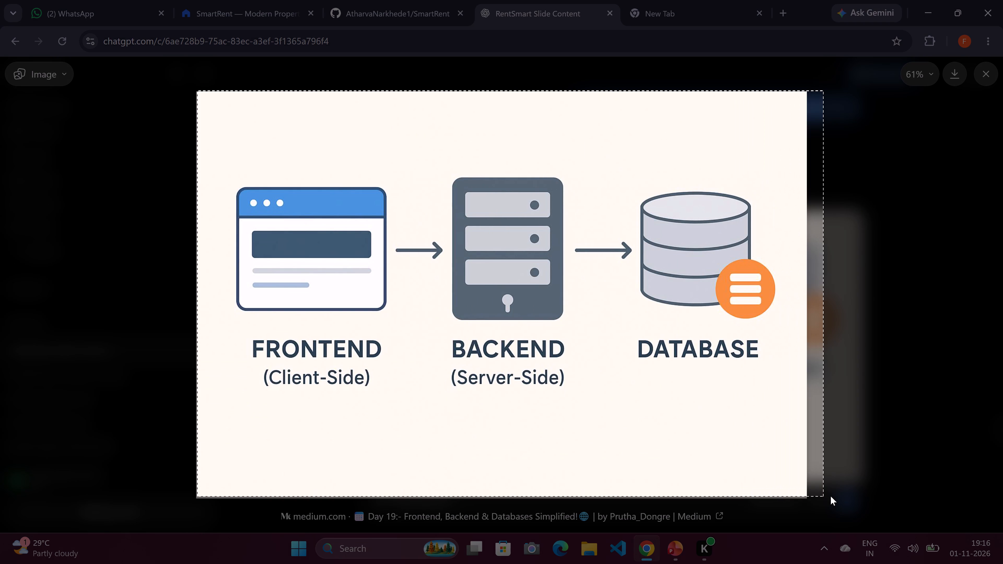
{"action": "left_click_drag", "start_coordinate": [831, 496], "coordinate": [805, 502]}
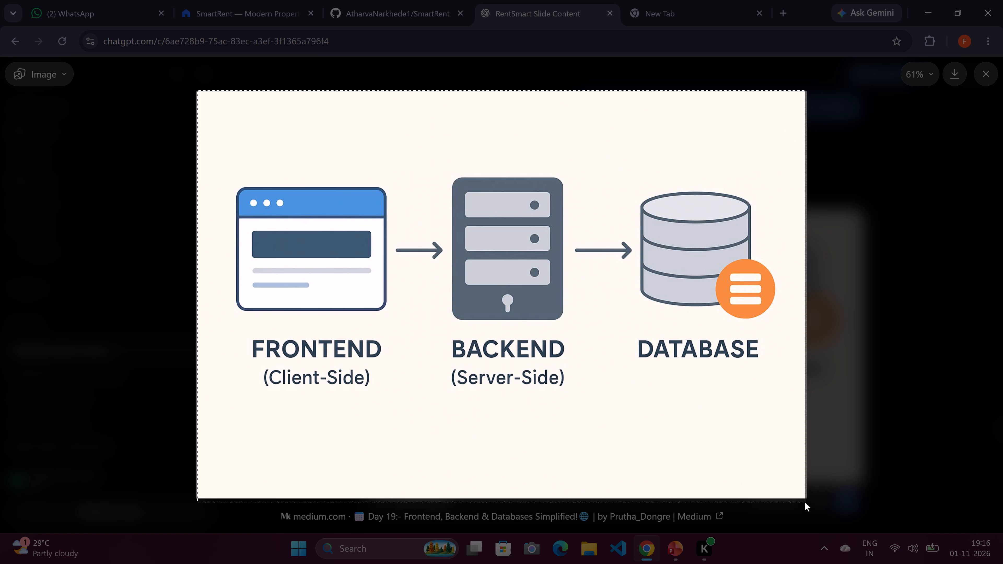
{"action": "left_click_drag", "start_coordinate": [805, 502], "coordinate": [803, 497]}
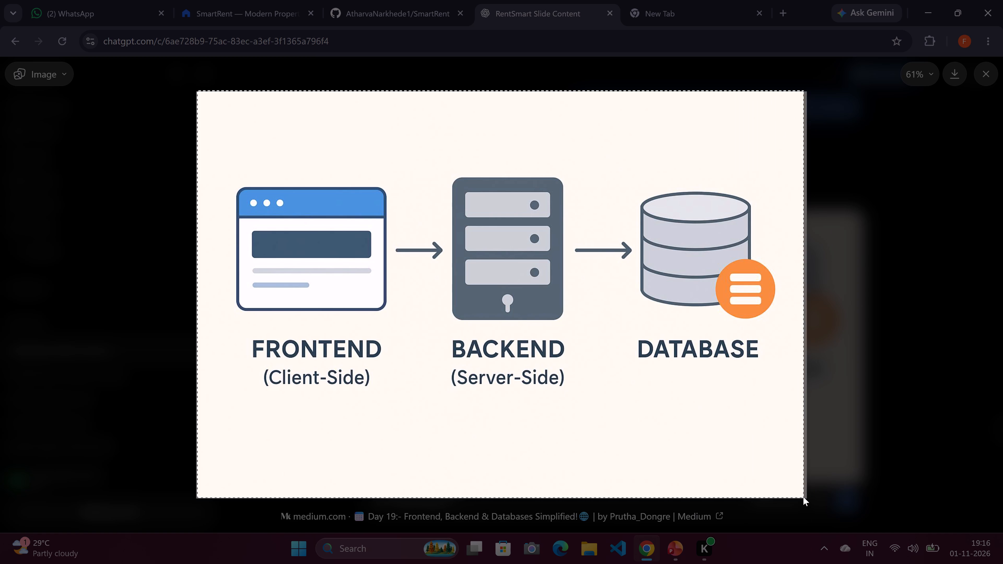
{"action": "left_click_drag", "start_coordinate": [803, 497], "coordinate": [803, 496]}
{"action": "left_click", "coordinate": [673, 544]}
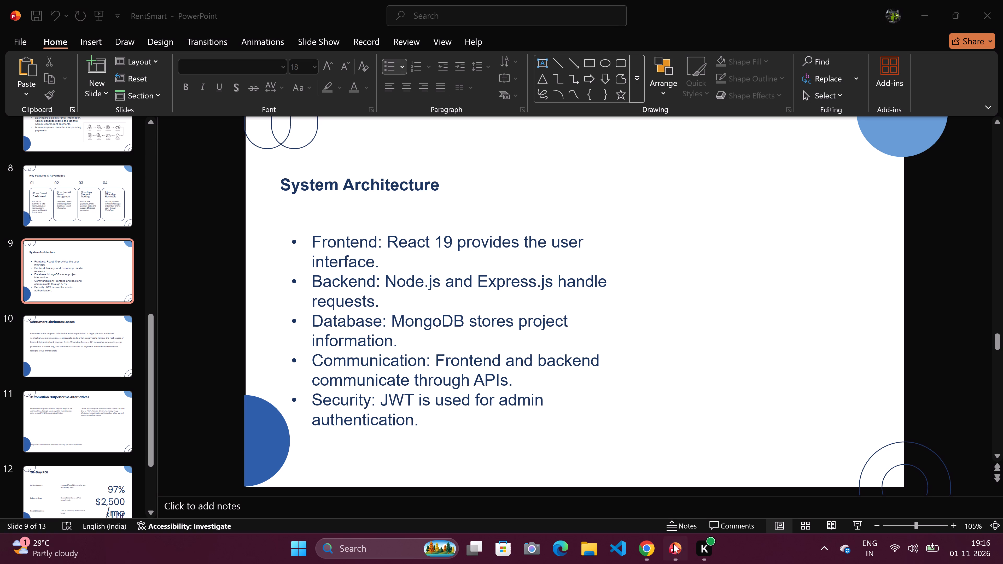
{"action": "left_click", "coordinate": [661, 355]}
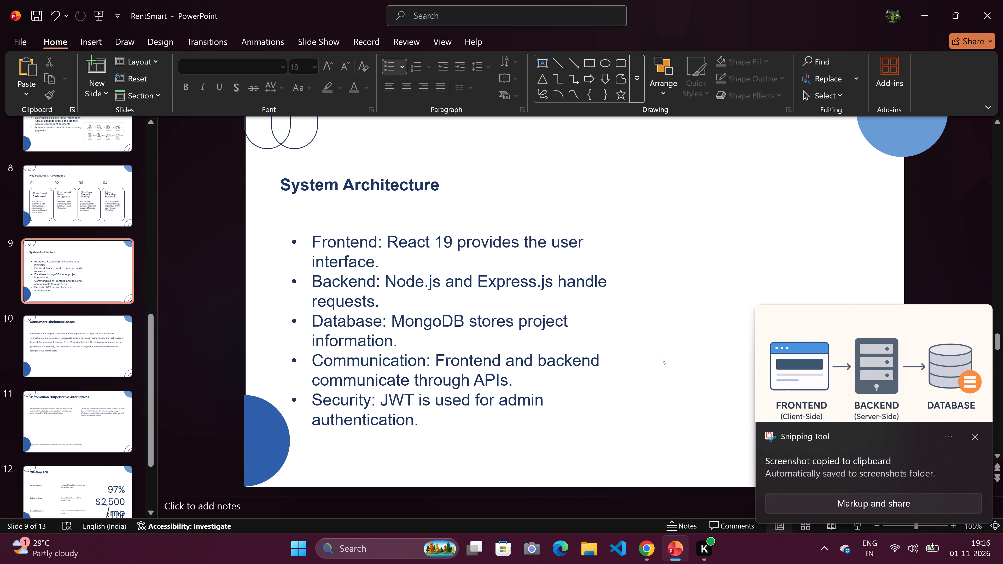
{"action": "left_click", "coordinate": [97, 49]}
{"action": "left_click", "coordinate": [98, 77]}
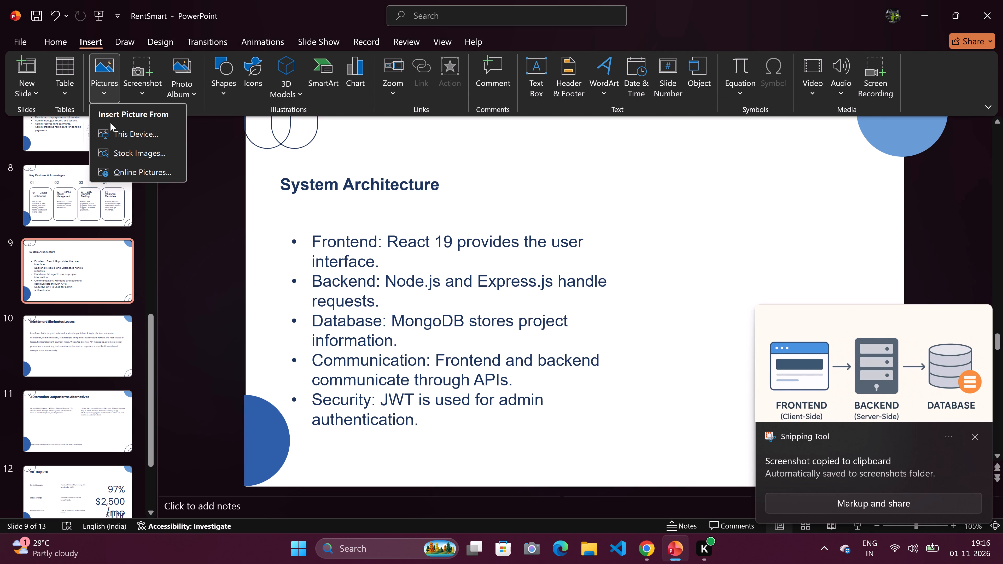
{"action": "left_click", "coordinate": [110, 128]}
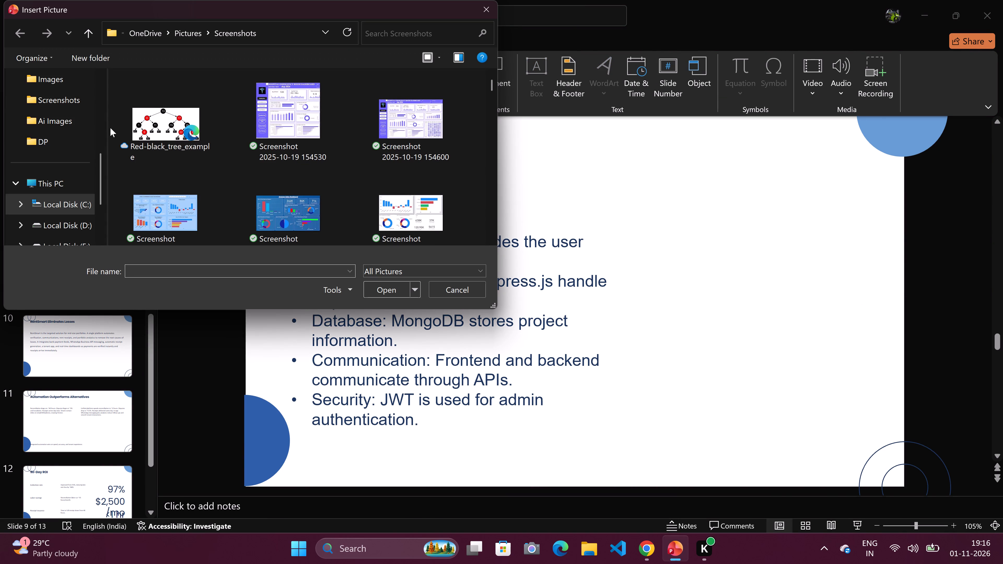
{"action": "scroll", "coordinate": [231, 201], "scroll_direction": "down", "scroll_amount": 14}
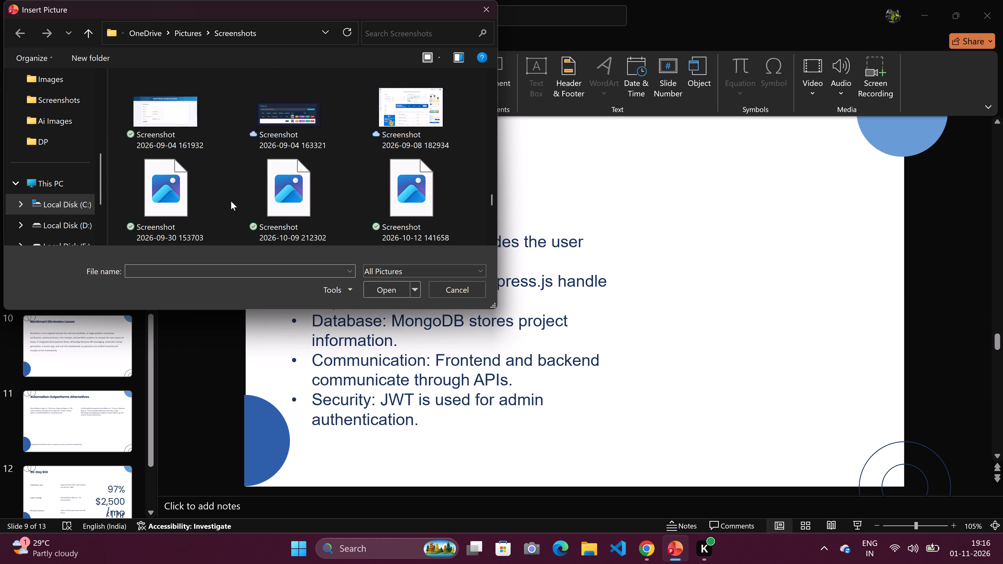
{"action": "scroll", "coordinate": [231, 201], "scroll_direction": "down", "scroll_amount": 4}
{"action": "left_click", "coordinate": [300, 202]}
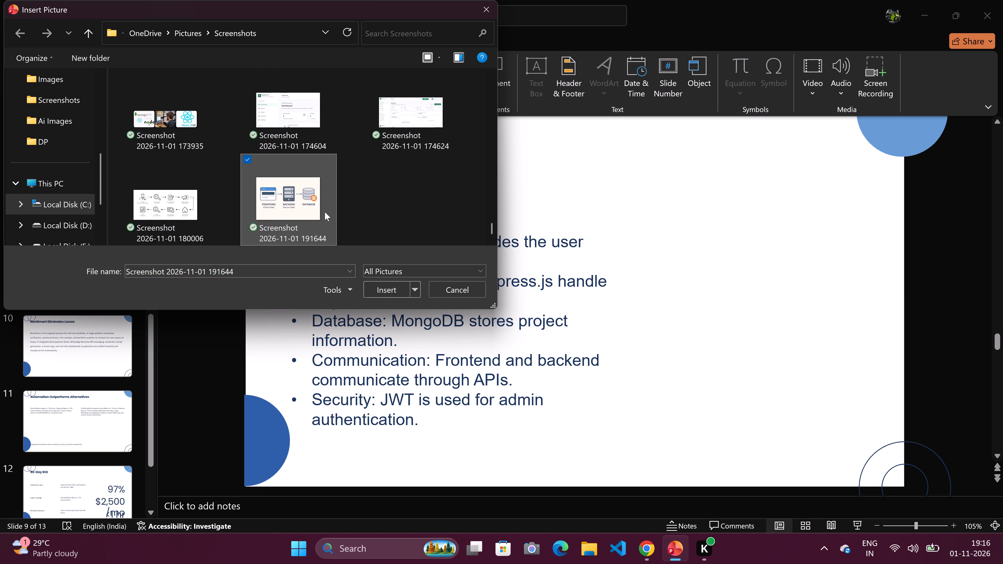
{"action": "left_click", "coordinate": [393, 292]}
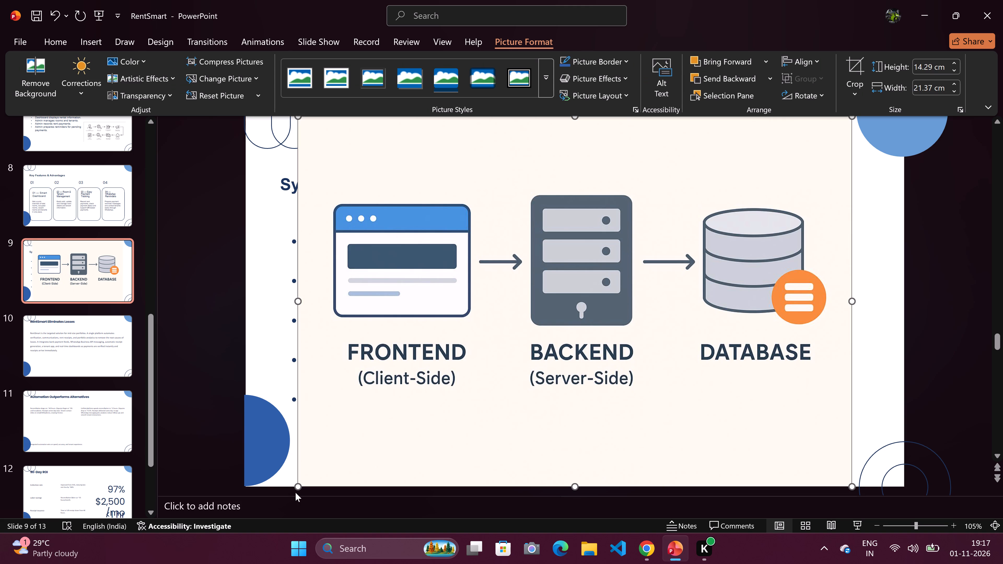
Shrink the architecture diagram on slide 9 to about 5.86 cm by 8.76 cm and place it to the right of the bullets.
{"action": "left_click_drag", "start_coordinate": [295, 488], "coordinate": [515, 308]}
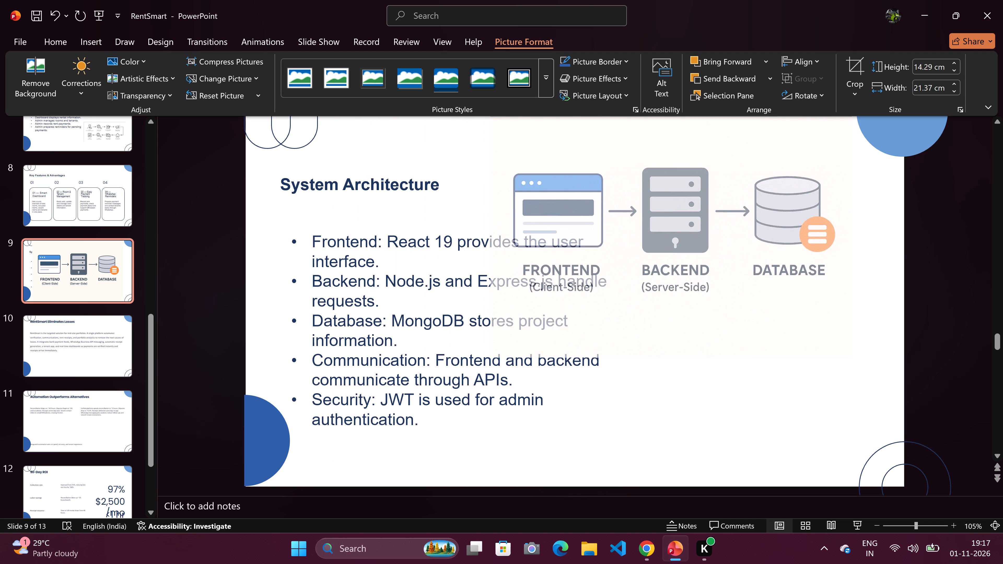
{"action": "left_click_drag", "start_coordinate": [515, 308], "coordinate": [520, 306]}
{"action": "left_click_drag", "start_coordinate": [645, 234], "coordinate": [697, 318]}
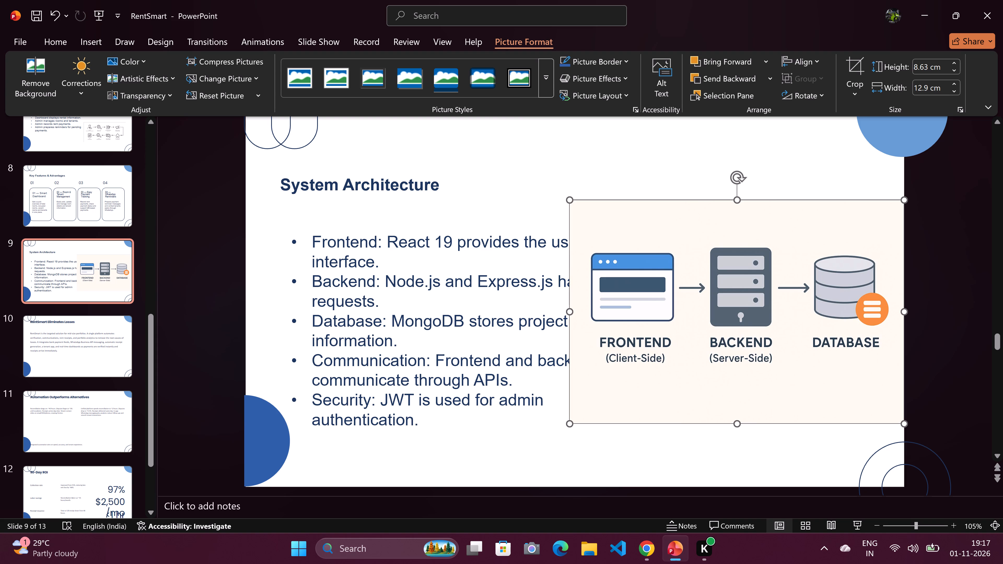
{"action": "left_click_drag", "start_coordinate": [568, 423], "coordinate": [635, 383]}
{"action": "left_click_drag", "start_coordinate": [751, 278], "coordinate": [726, 342]}
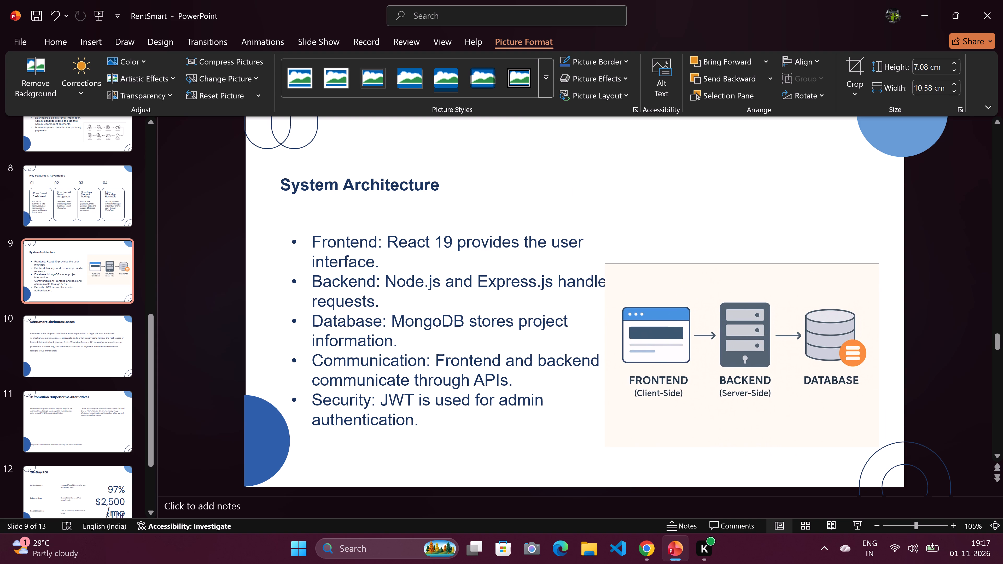
{"action": "left_click_drag", "start_coordinate": [726, 342], "coordinate": [726, 343]}
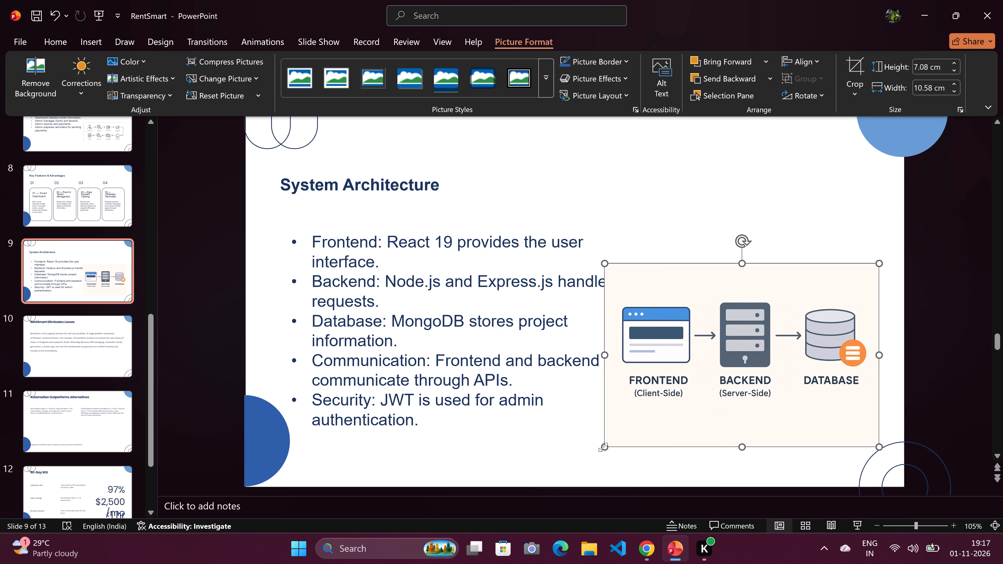
{"action": "left_click_drag", "start_coordinate": [603, 447], "coordinate": [653, 414]}
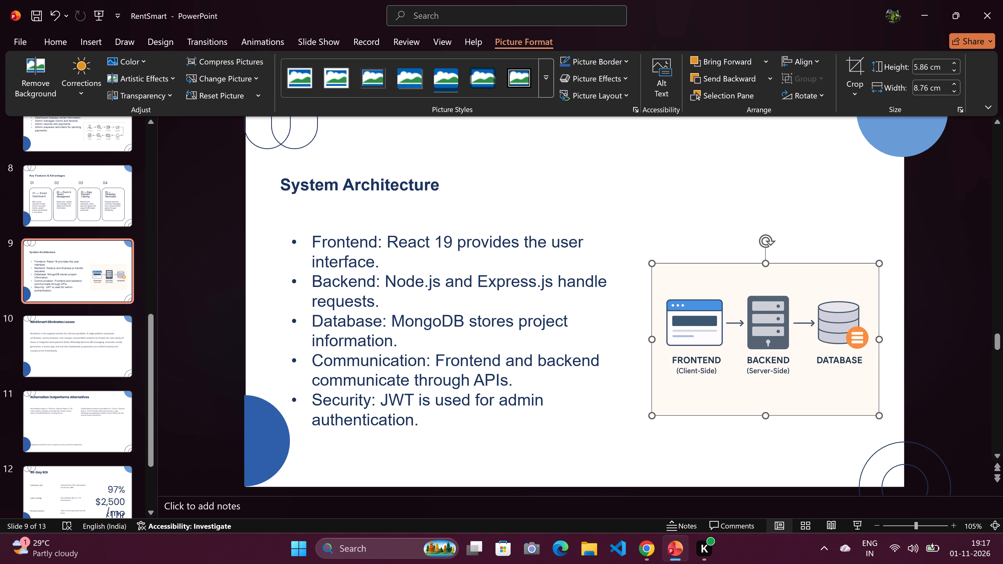
{"action": "left_click_drag", "start_coordinate": [740, 342], "coordinate": [727, 354]}
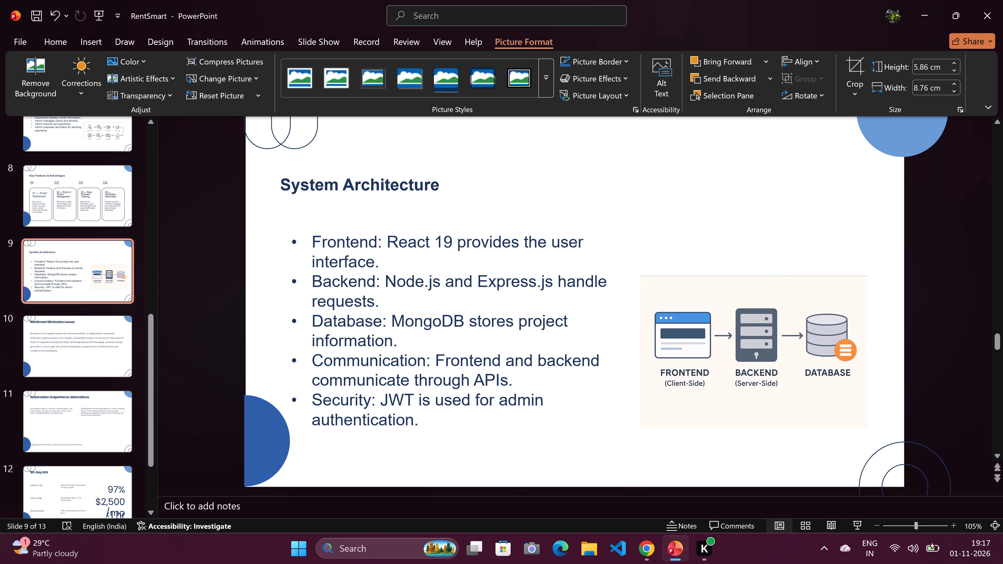
{"action": "left_click_drag", "start_coordinate": [727, 354], "coordinate": [727, 362]}
{"action": "left_click", "coordinate": [719, 246]}
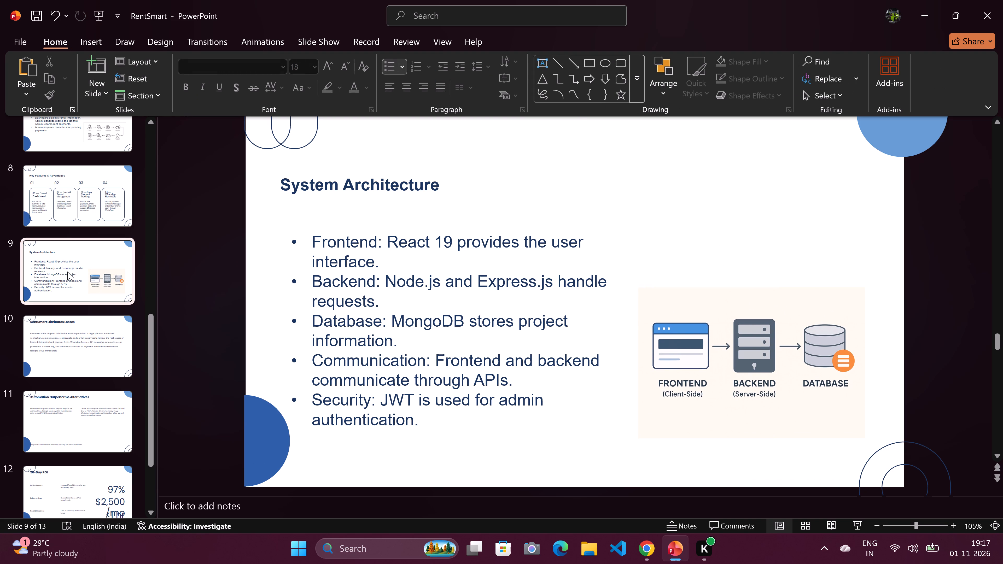
Move the System Architecture slide from position 9 to position 6, directly after Technologies Used.
{"action": "left_click_drag", "start_coordinate": [67, 272], "coordinate": [51, 284]}
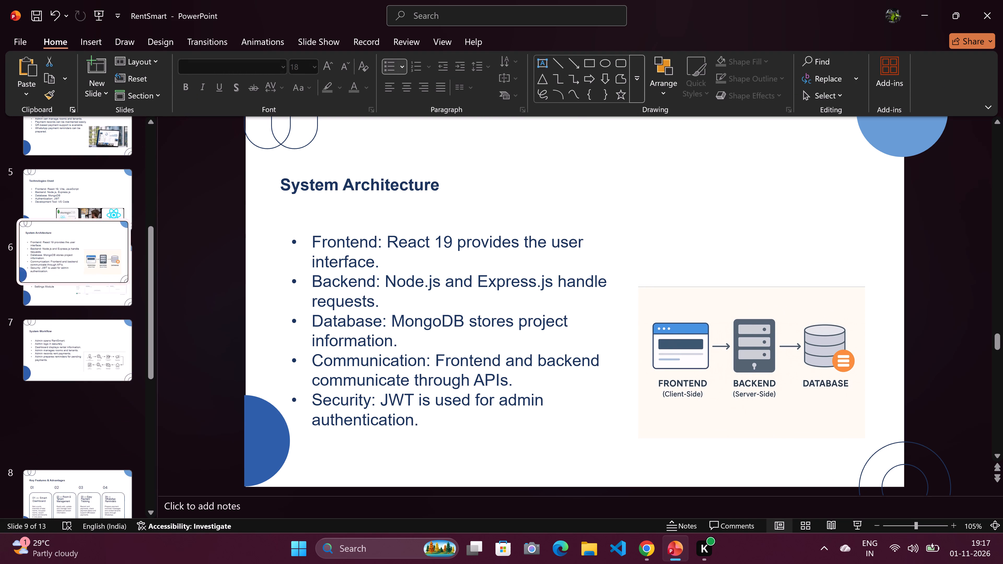
{"action": "left_click_drag", "start_coordinate": [51, 284], "coordinate": [59, 274]}
Review slides 5 to 7, checking the Technologies Used, System Architecture and Main Features content and their order.
{"action": "left_click", "coordinate": [95, 189]}
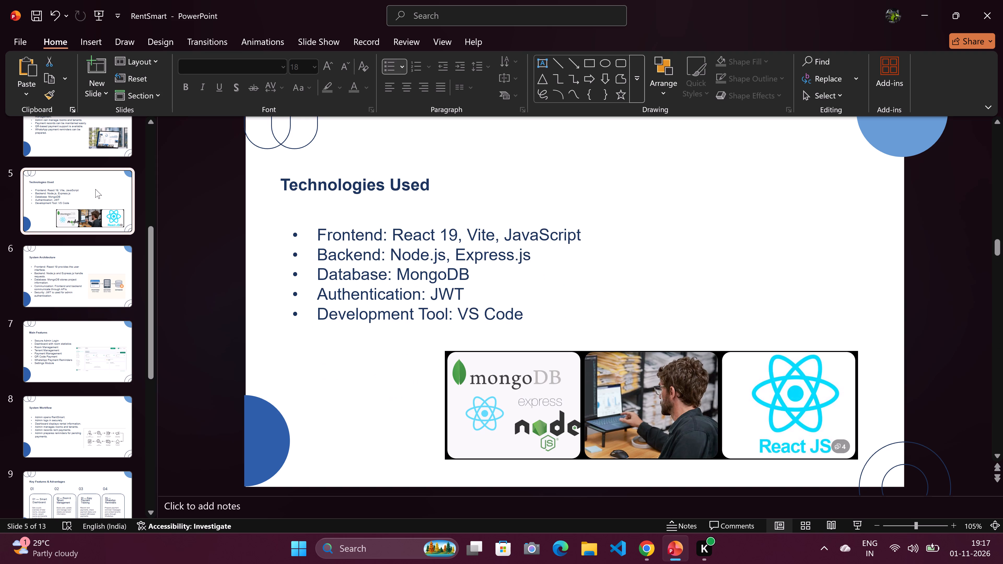
{"action": "left_click", "coordinate": [95, 267]}
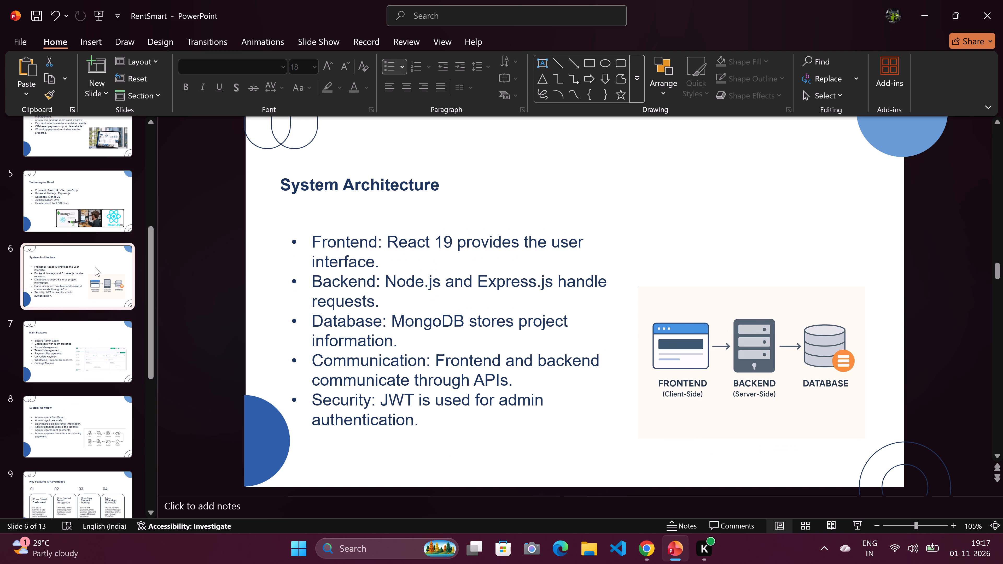
{"action": "left_click", "coordinate": [98, 216]}
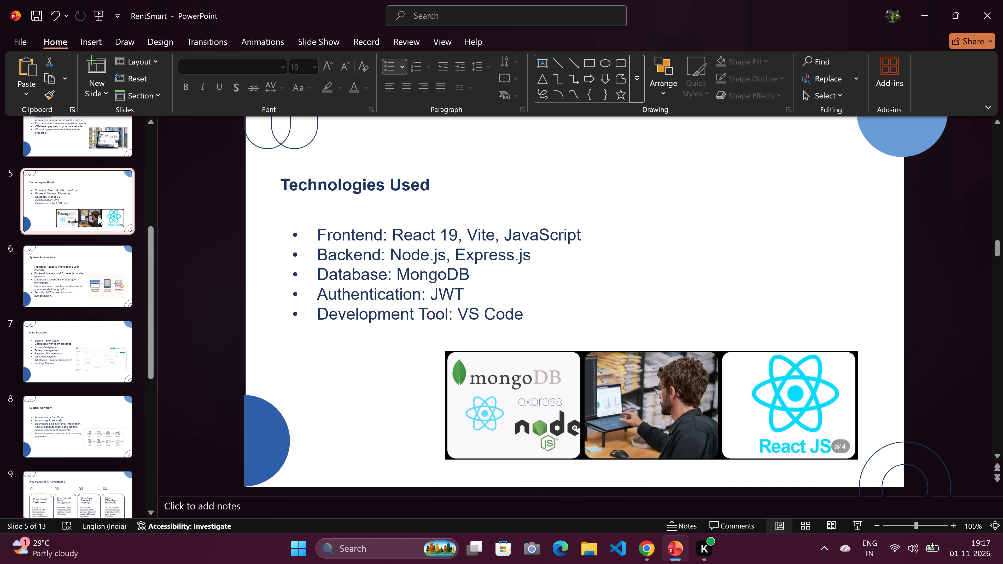
{"action": "left_click", "coordinate": [98, 267]}
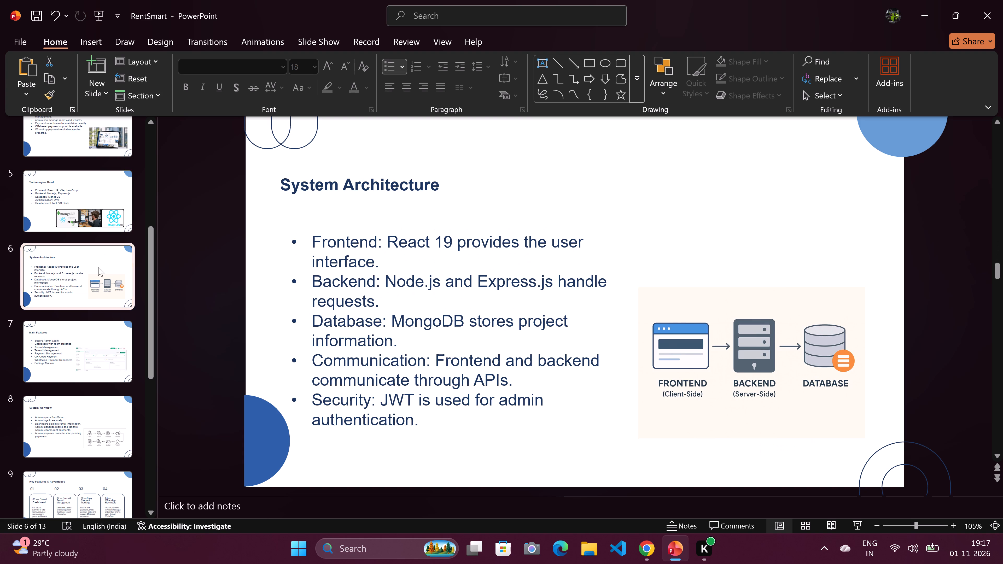
{"action": "left_click", "coordinate": [97, 236]}
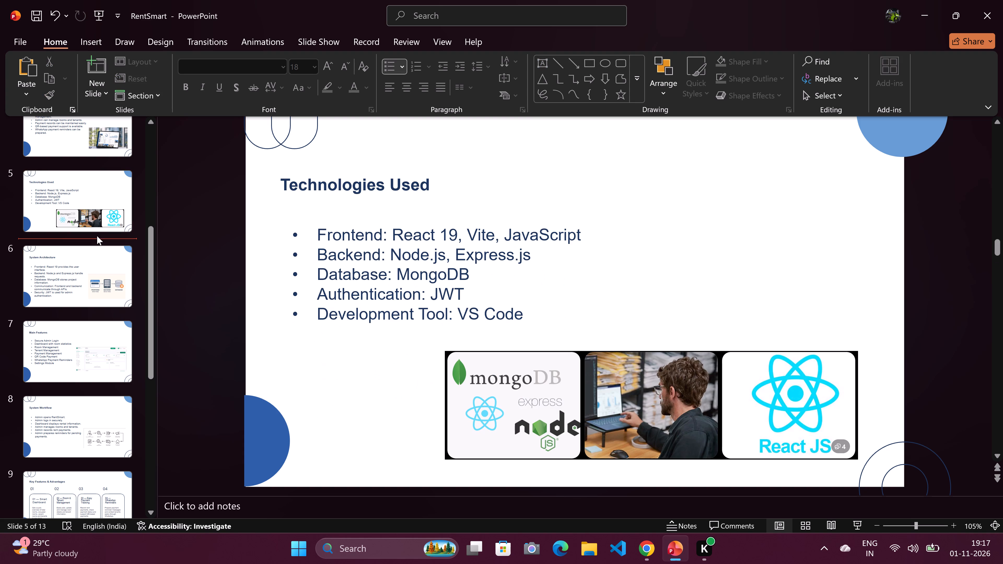
{"action": "left_click", "coordinate": [96, 225]}
{"action": "left_click", "coordinate": [96, 206]}
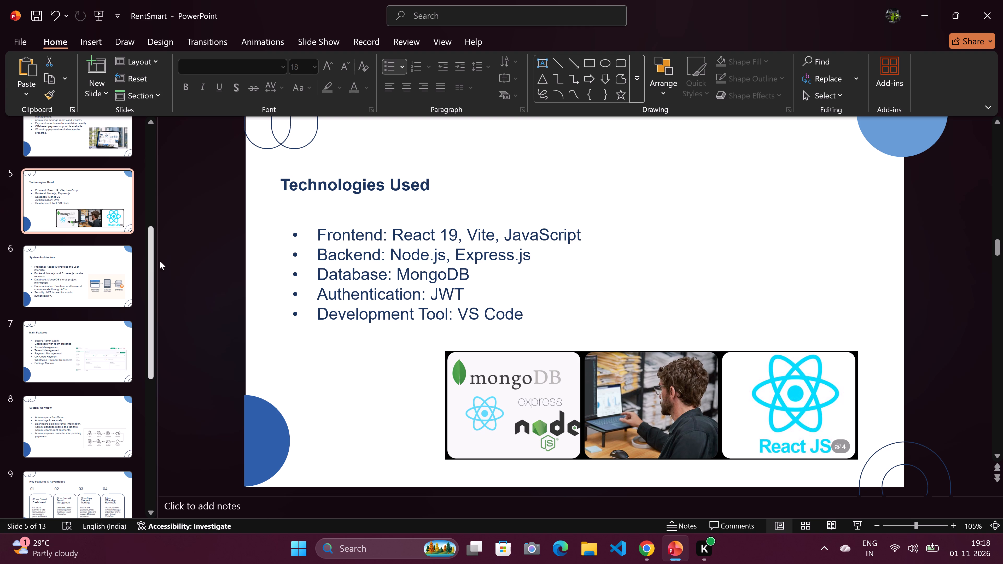
{"action": "left_click", "coordinate": [82, 326]}
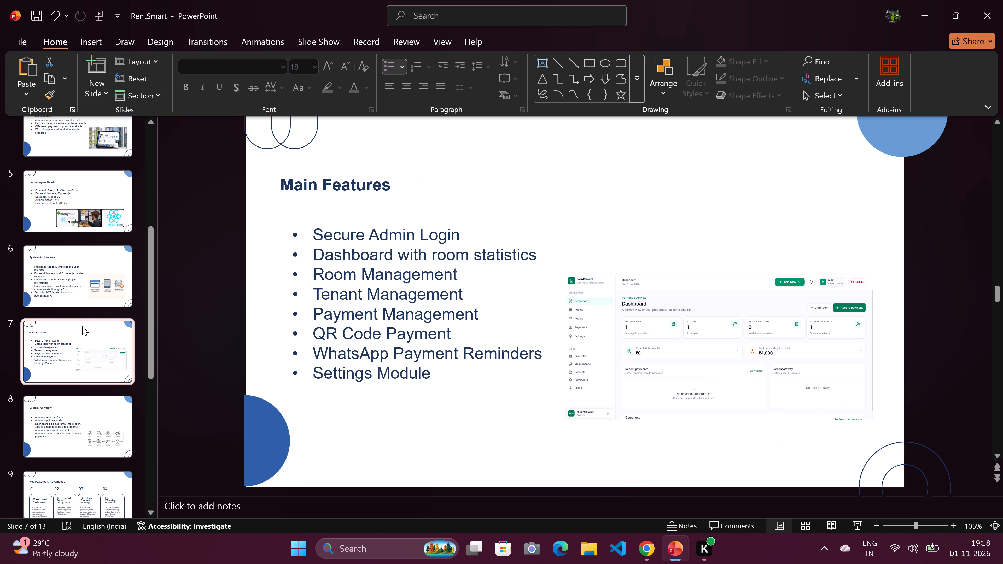
{"action": "left_click", "coordinate": [92, 263]}
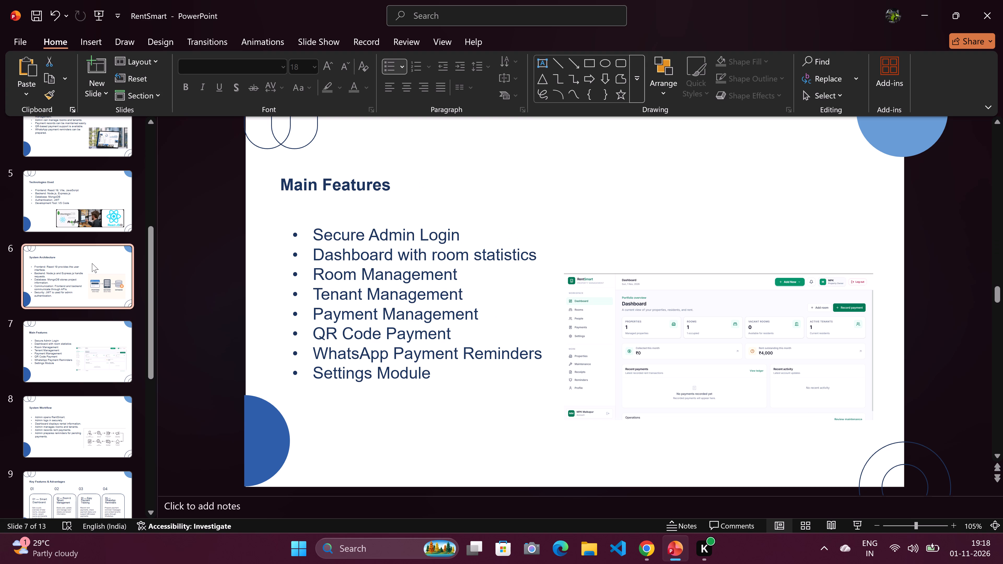
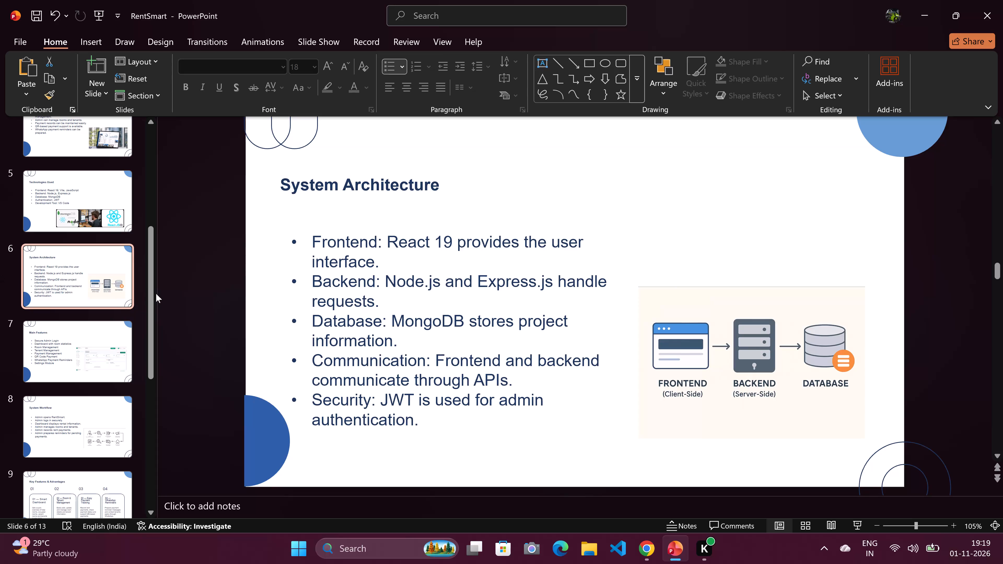
Compare slides 5 and 6, Technologies Used and System Architecture, checking their titles, bullet text and picture placement against each other.
{"action": "left_click", "coordinate": [97, 228]}
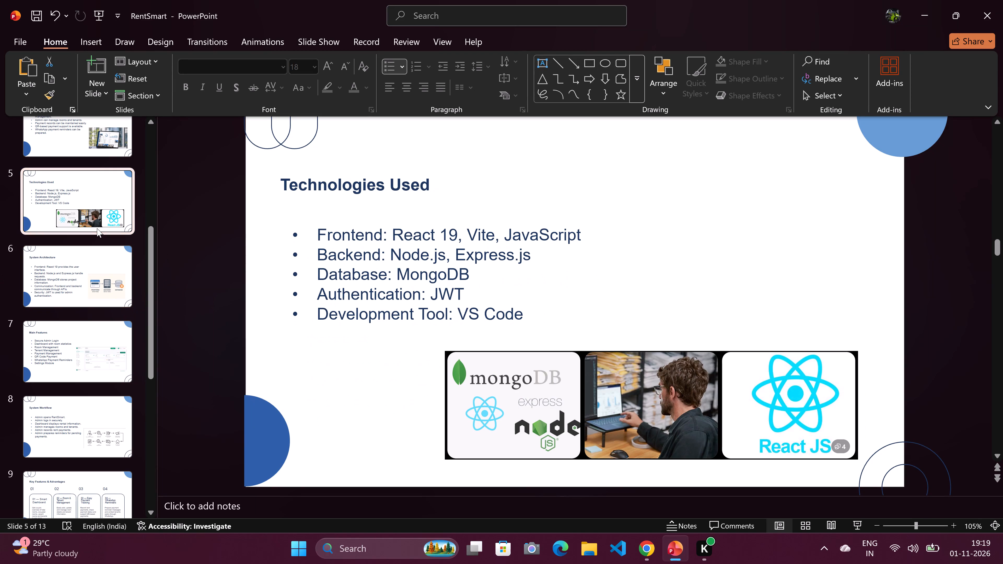
{"action": "left_click", "coordinate": [91, 287]}
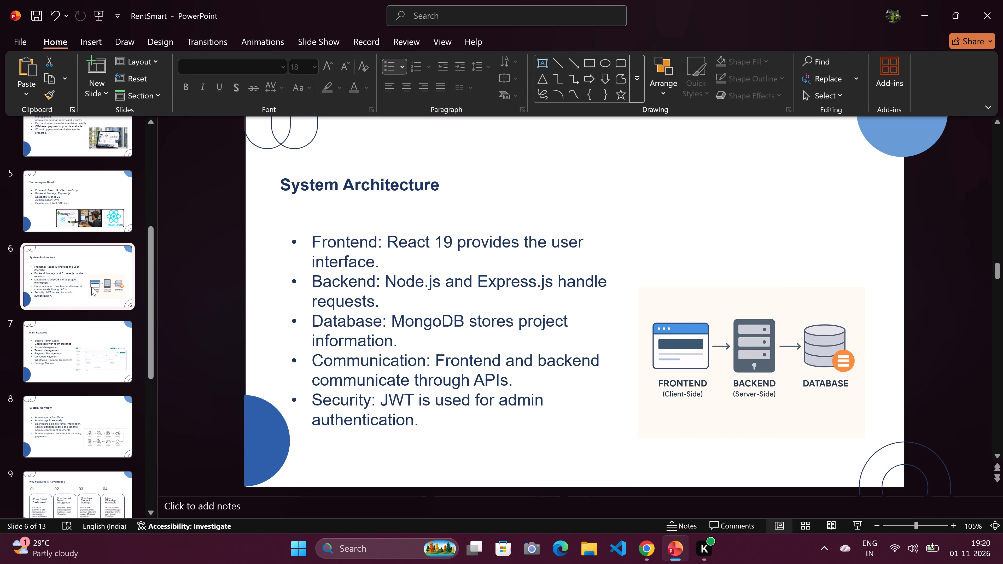
{"action": "left_click", "coordinate": [100, 223]}
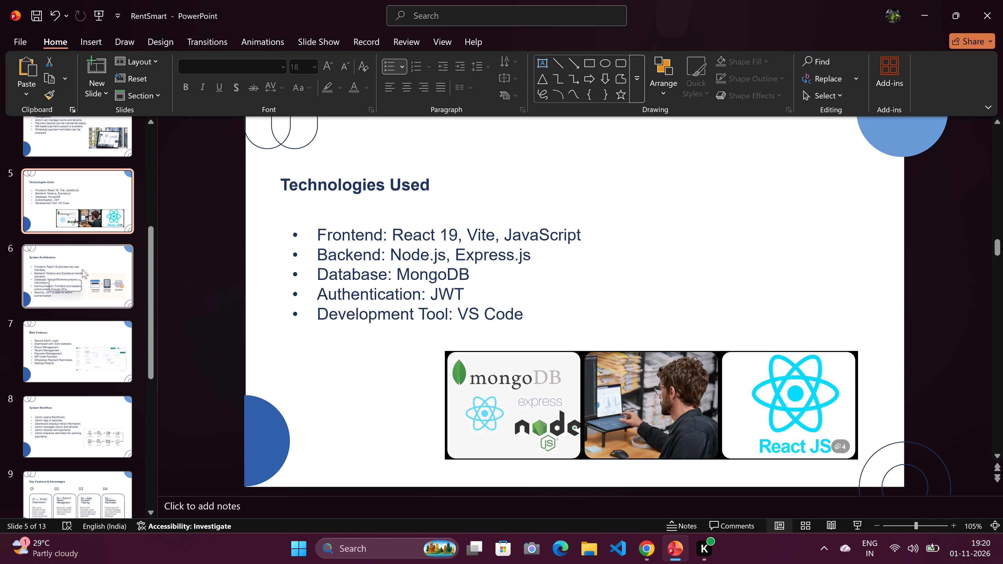
{"action": "left_click", "coordinate": [83, 262]}
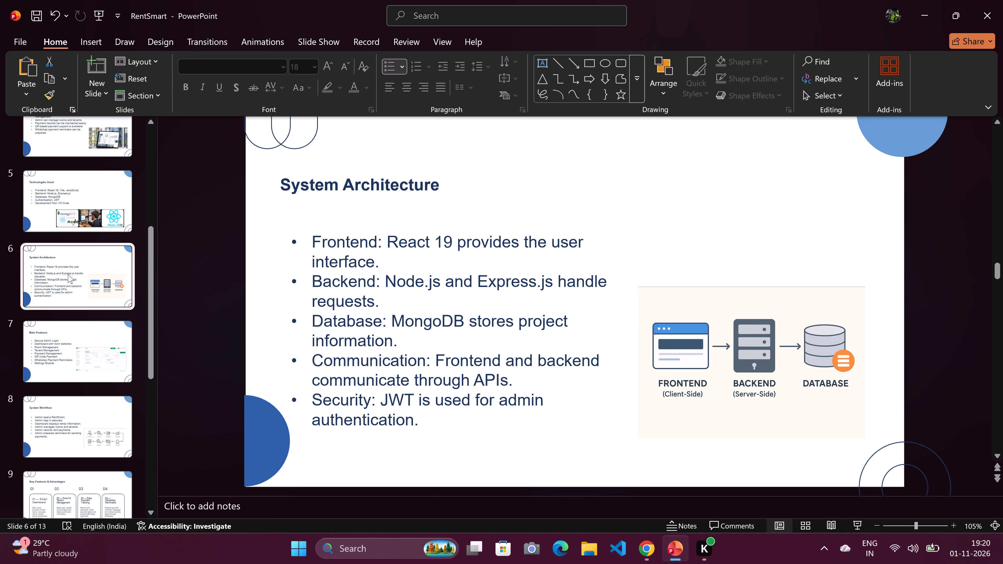
{"action": "left_click", "coordinate": [68, 274]}
{"action": "left_click", "coordinate": [125, 202]}
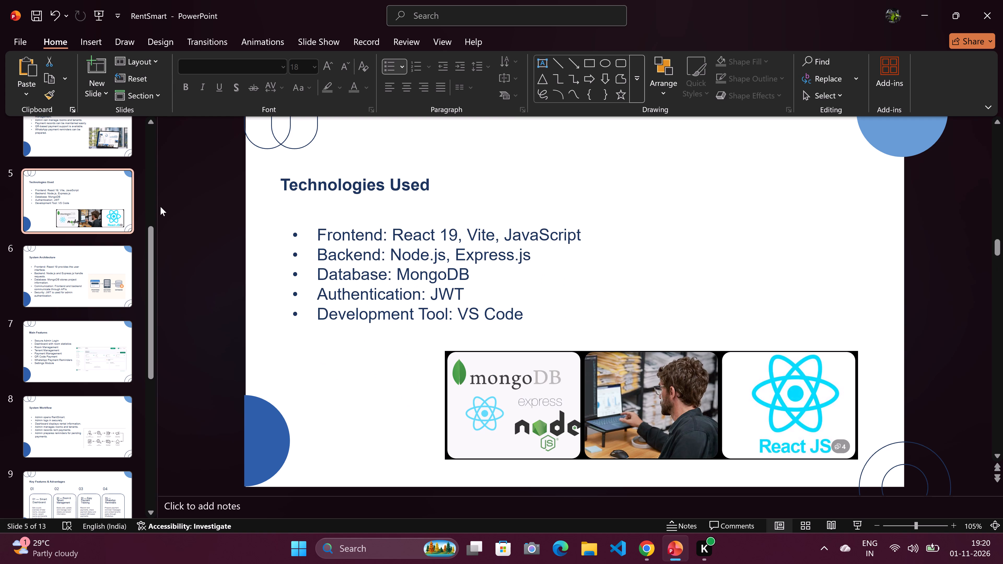
{"action": "left_click", "coordinate": [92, 268]}
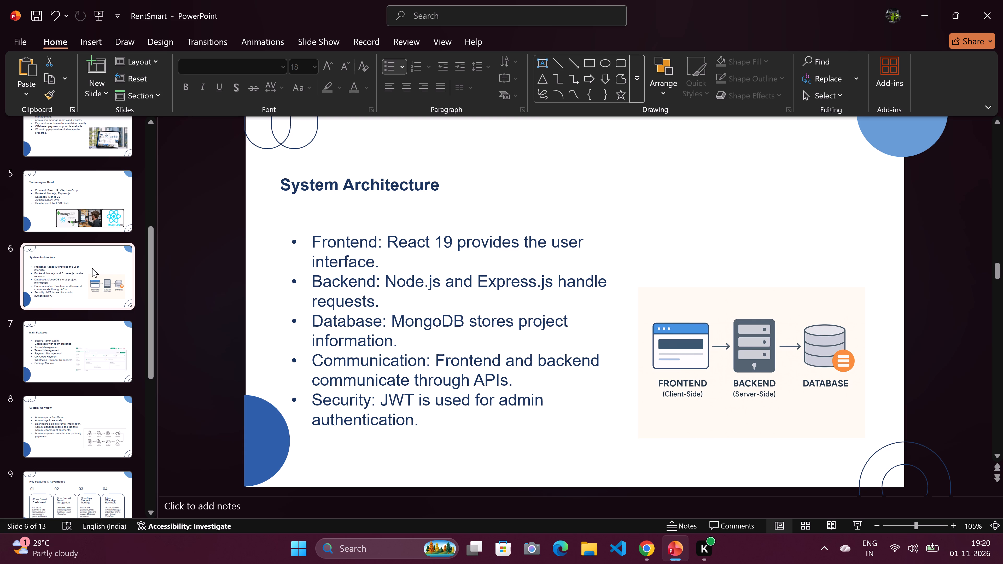
{"action": "left_click", "coordinate": [96, 179]}
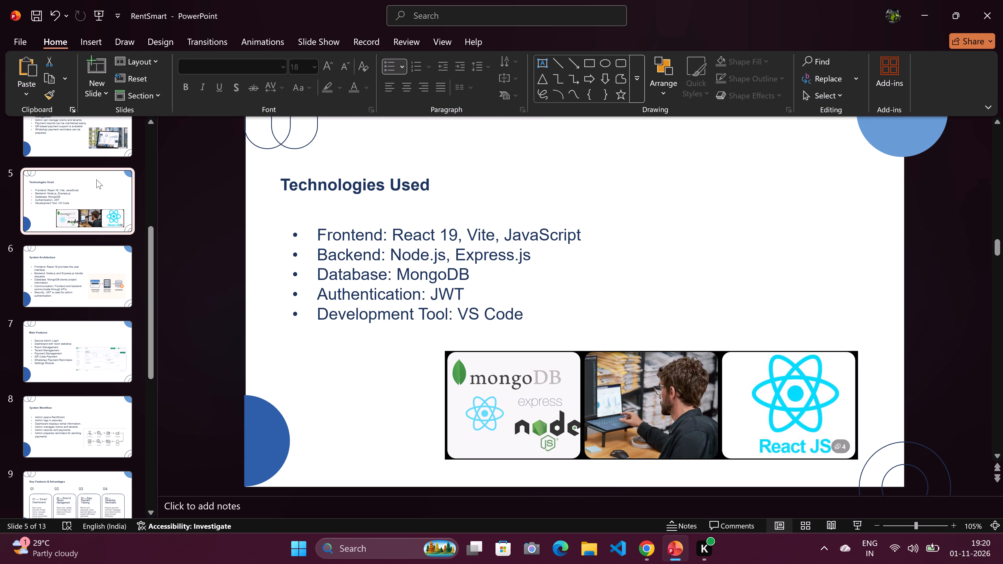
{"action": "left_click", "coordinate": [76, 261]}
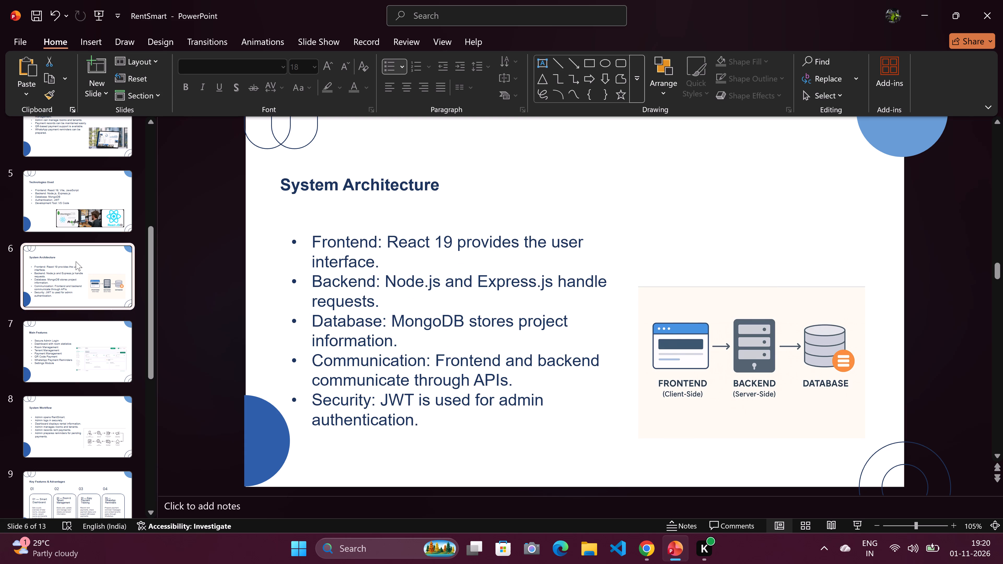
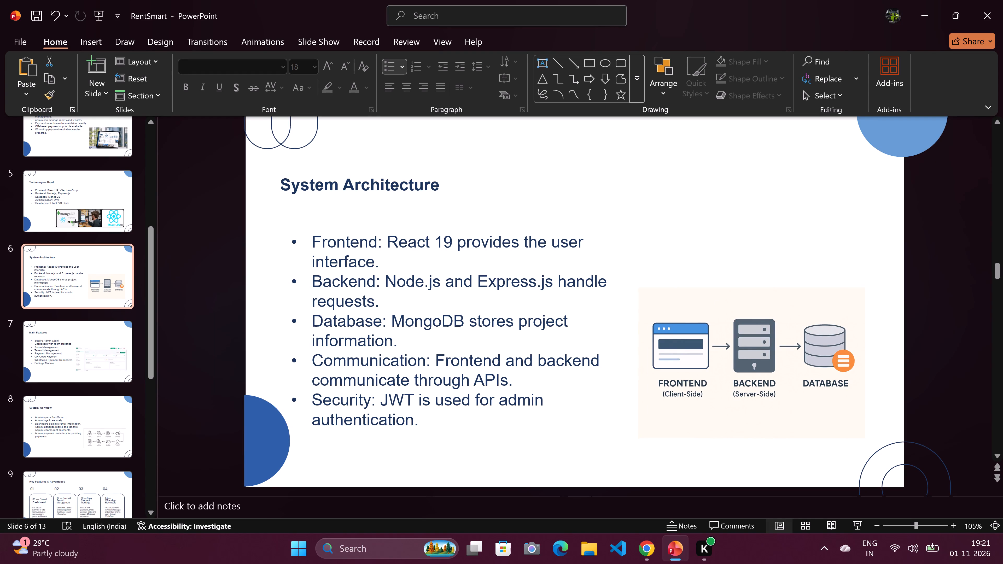
Switch to the ChatGPT chat in Chrome, close the enlarged diagram and copy the word "Conclusion" from the Slide 10 heading.
{"action": "left_click", "coordinate": [131, 231]}
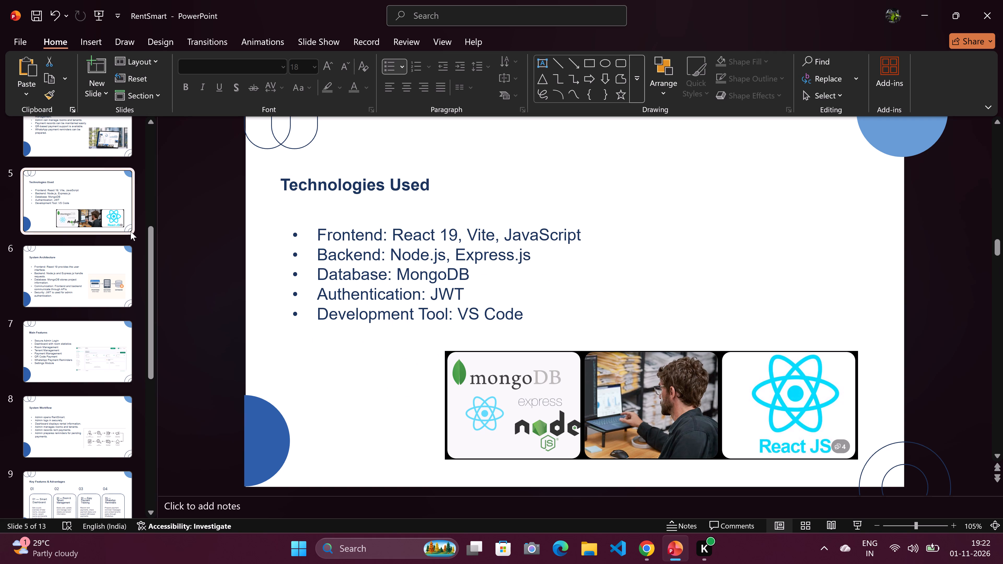
{"action": "left_click", "coordinate": [634, 545]}
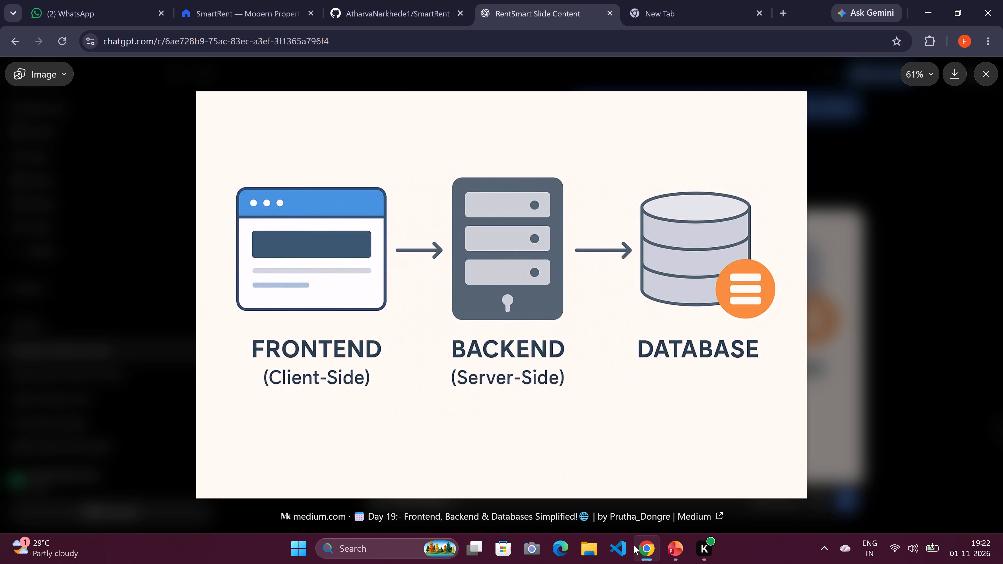
{"action": "left_click", "coordinate": [939, 367]}
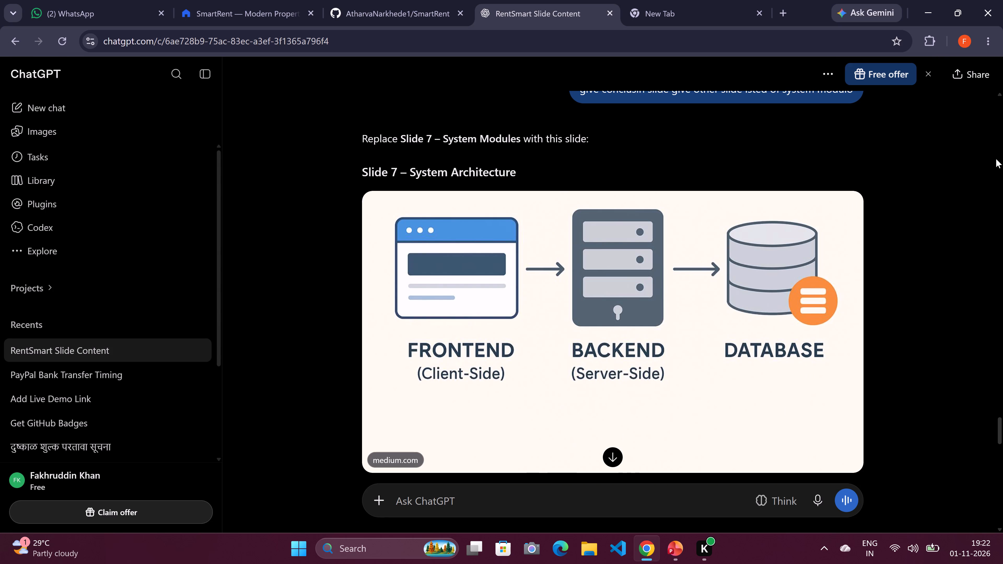
{"action": "scroll", "coordinate": [686, 308], "scroll_direction": "down", "scroll_amount": 5}
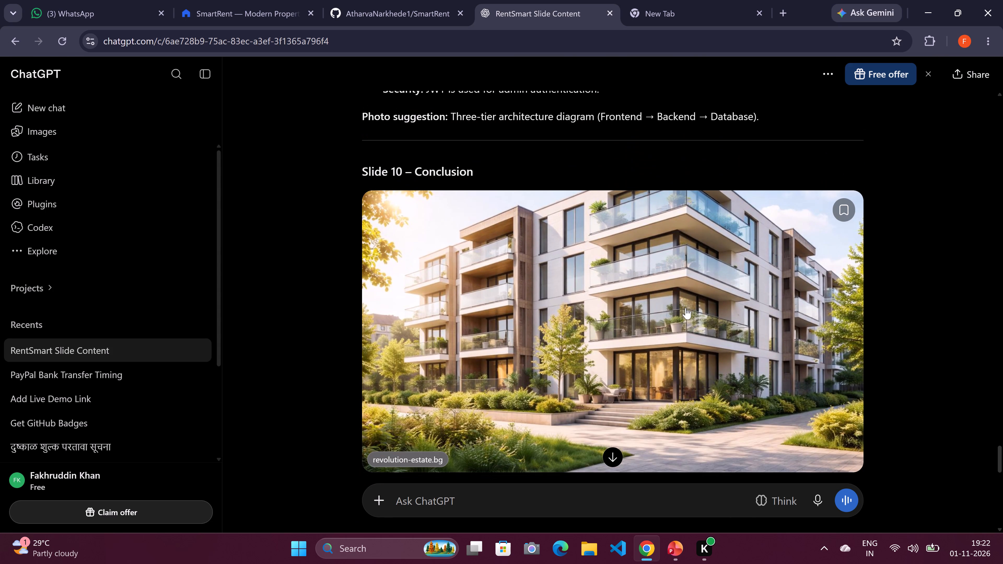
{"action": "scroll", "coordinate": [686, 308], "scroll_direction": "down", "scroll_amount": 2}
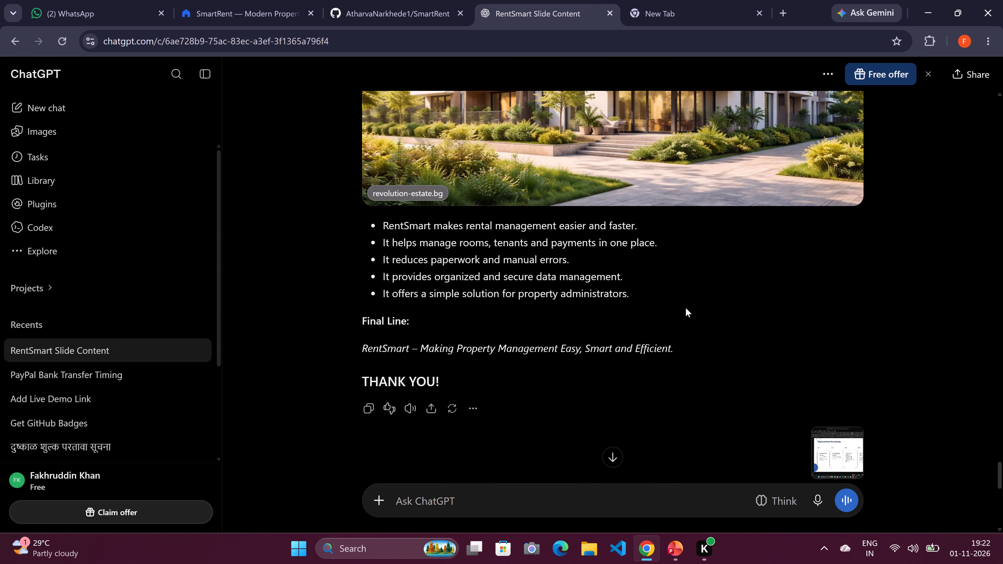
{"action": "scroll", "coordinate": [686, 308], "scroll_direction": "down", "scroll_amount": 1}
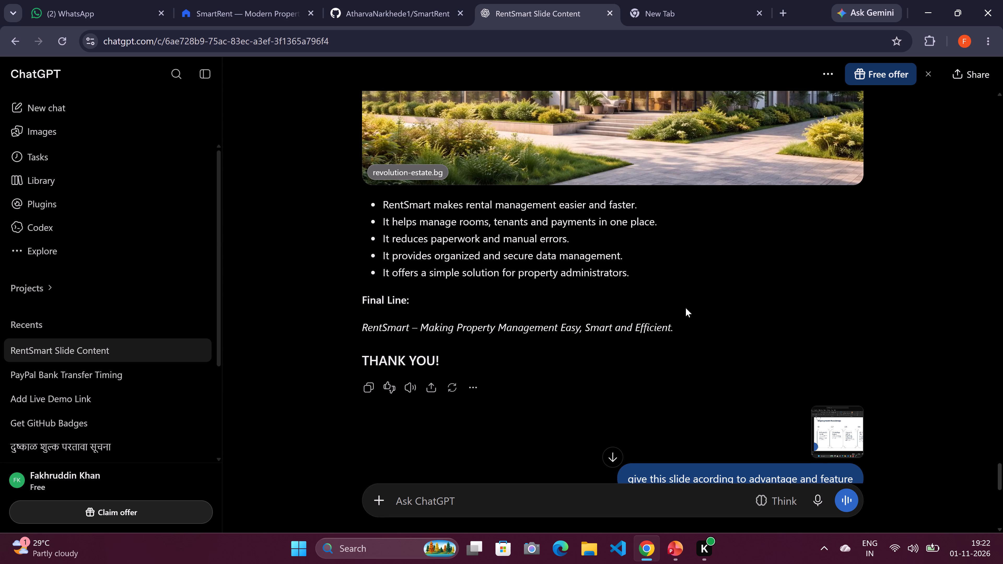
{"action": "scroll", "coordinate": [662, 241], "scroll_direction": "up", "scroll_amount": 2}
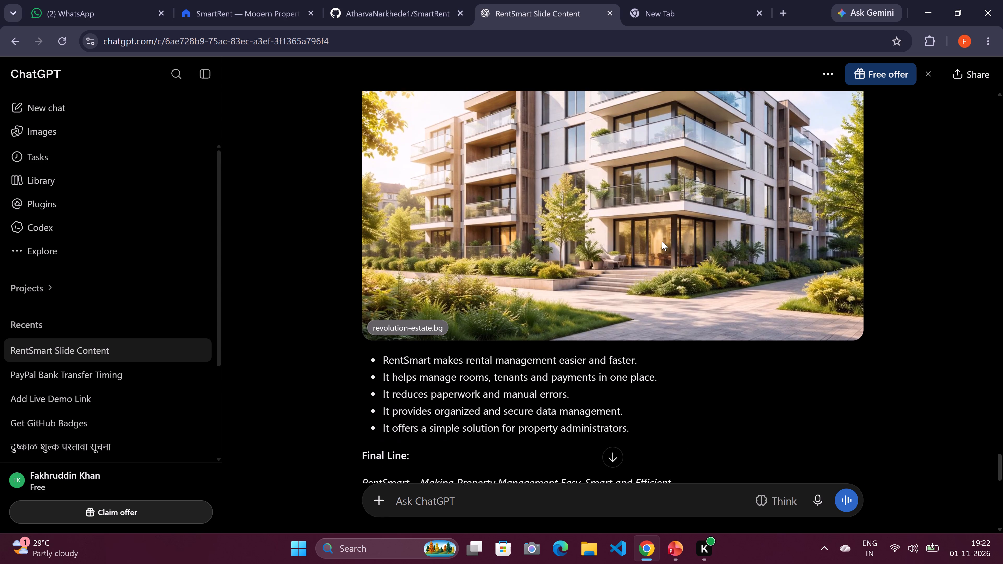
{"action": "scroll", "coordinate": [662, 241], "scroll_direction": "up", "scroll_amount": 1}
{"action": "left_click_drag", "start_coordinate": [478, 239], "coordinate": [437, 243]}
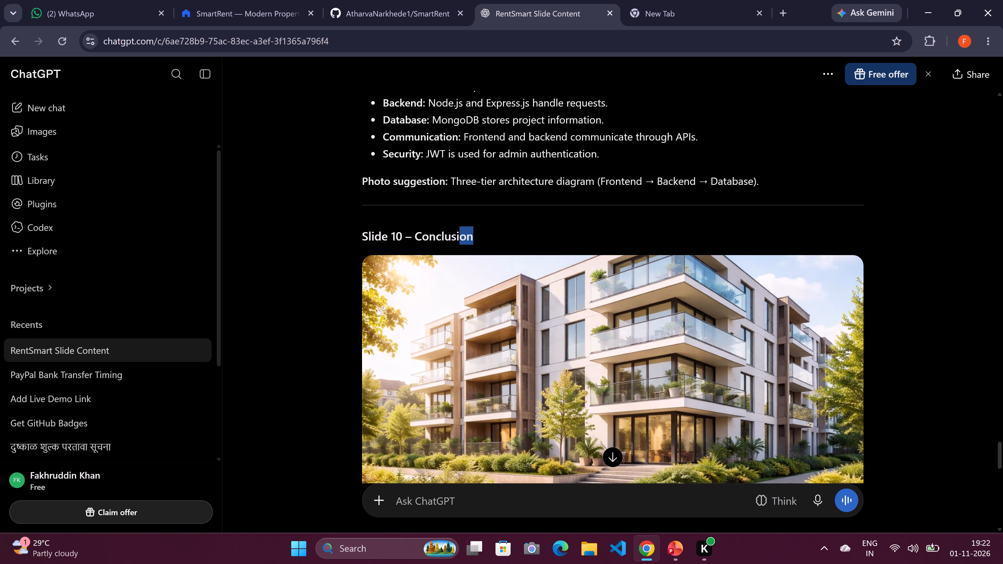
{"action": "left_click_drag", "start_coordinate": [437, 243], "coordinate": [416, 243]}
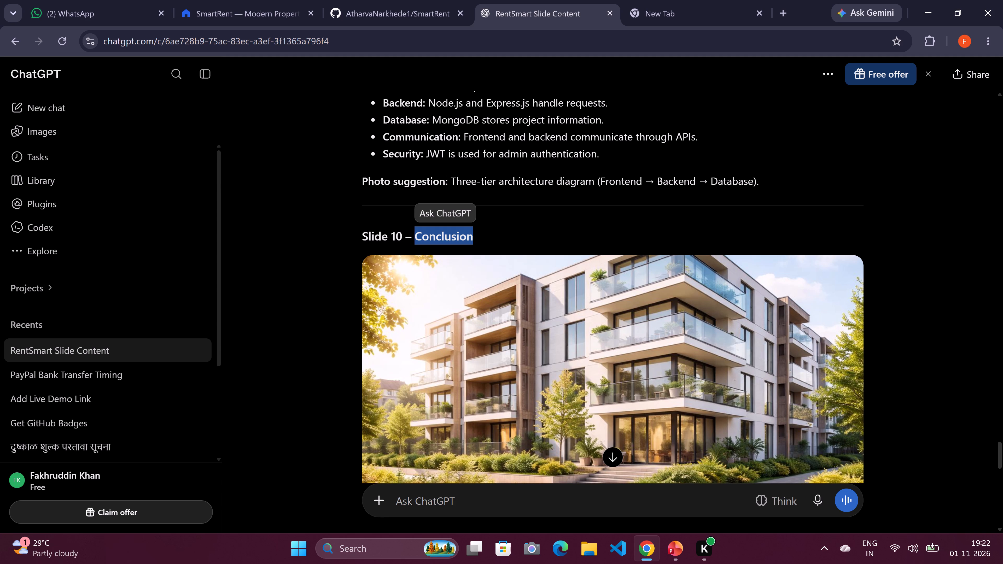
{"action": "key", "text": "ctrl+c"}
Switch to PowerPoint and open the title of the RentSmart Eliminates Losses slide for editing.
{"action": "left_click", "coordinate": [672, 546]}
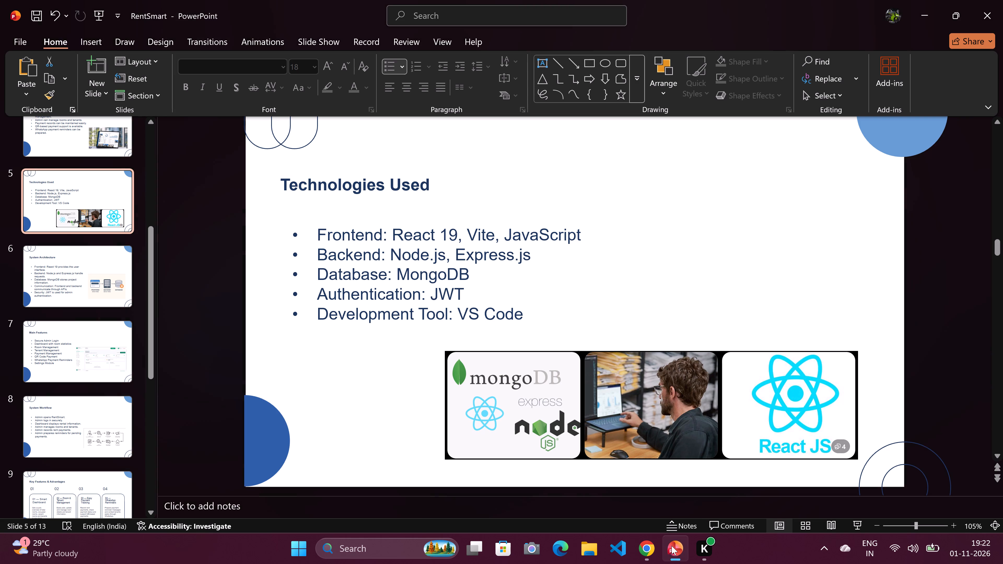
{"action": "scroll", "coordinate": [114, 362], "scroll_direction": "down", "scroll_amount": 2}
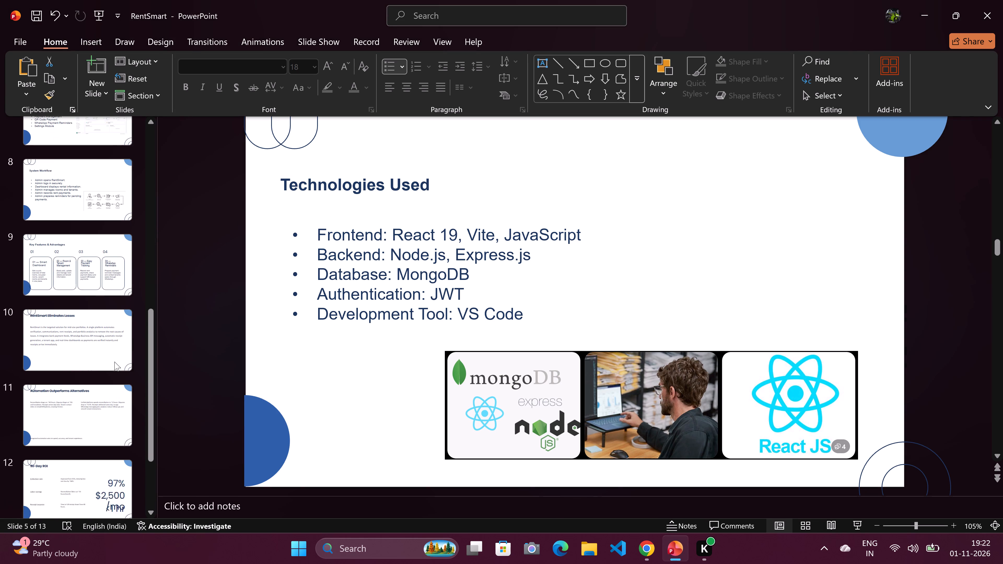
{"action": "left_click", "coordinate": [96, 300]}
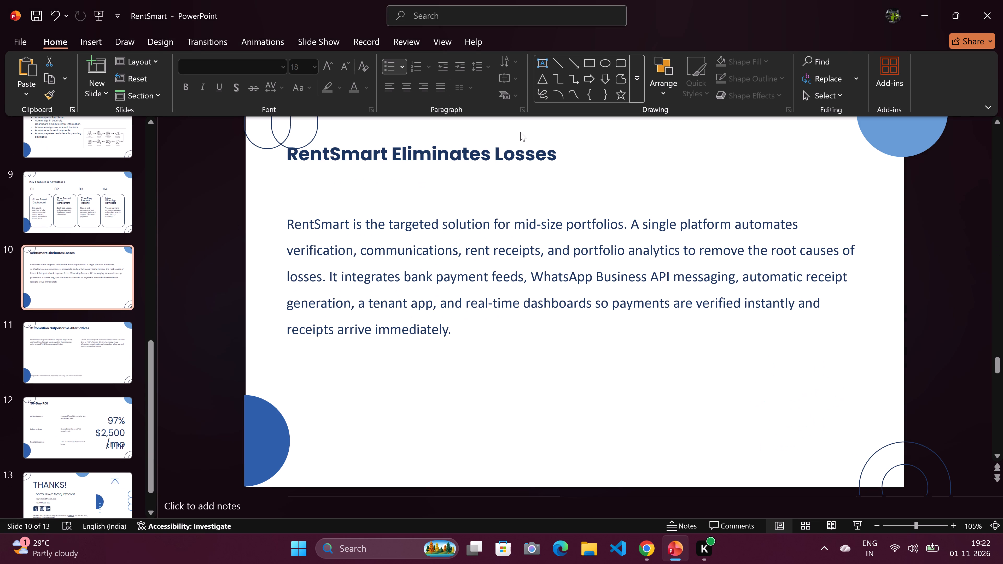
{"action": "left_click", "coordinate": [568, 164]}
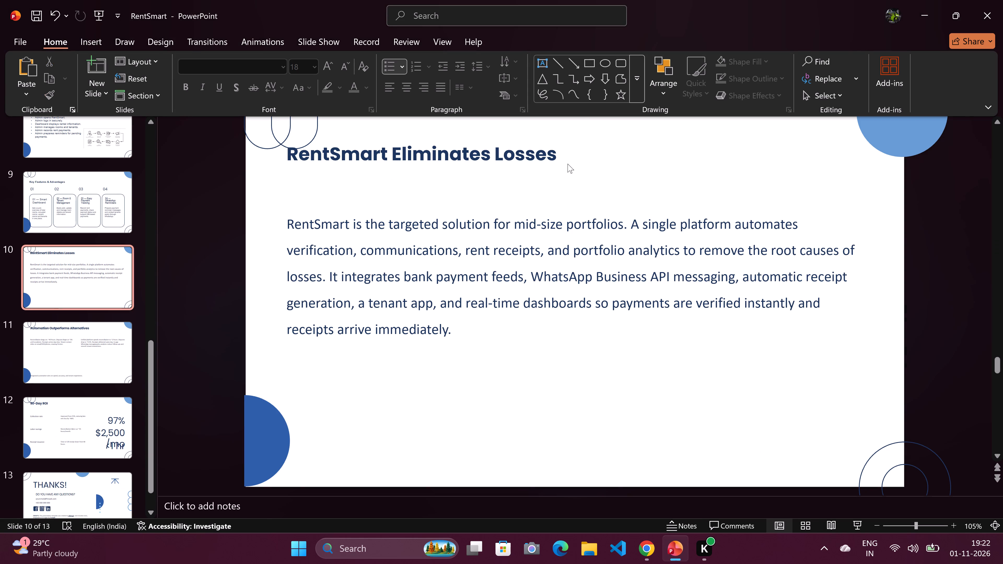
{"action": "left_click", "coordinate": [539, 158]}
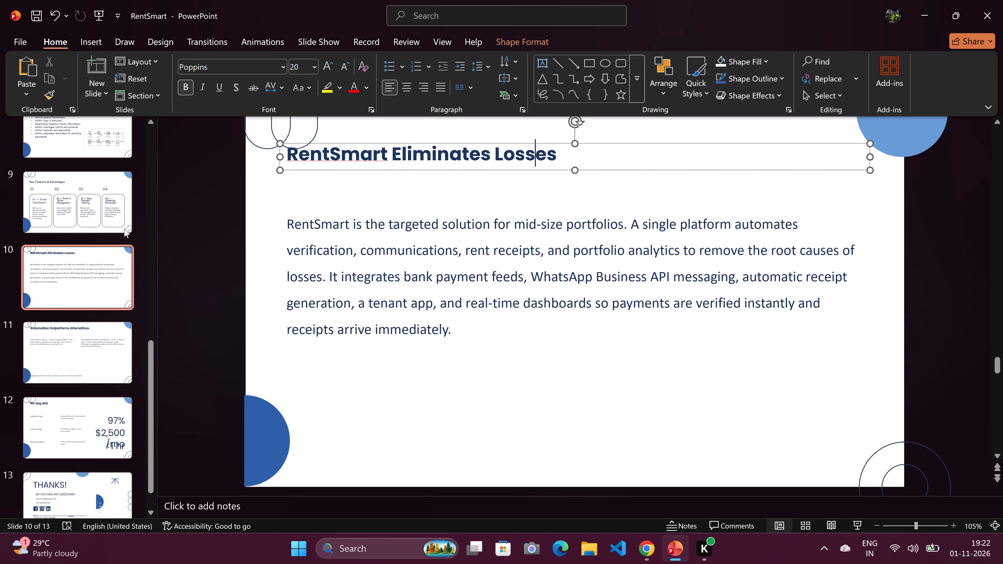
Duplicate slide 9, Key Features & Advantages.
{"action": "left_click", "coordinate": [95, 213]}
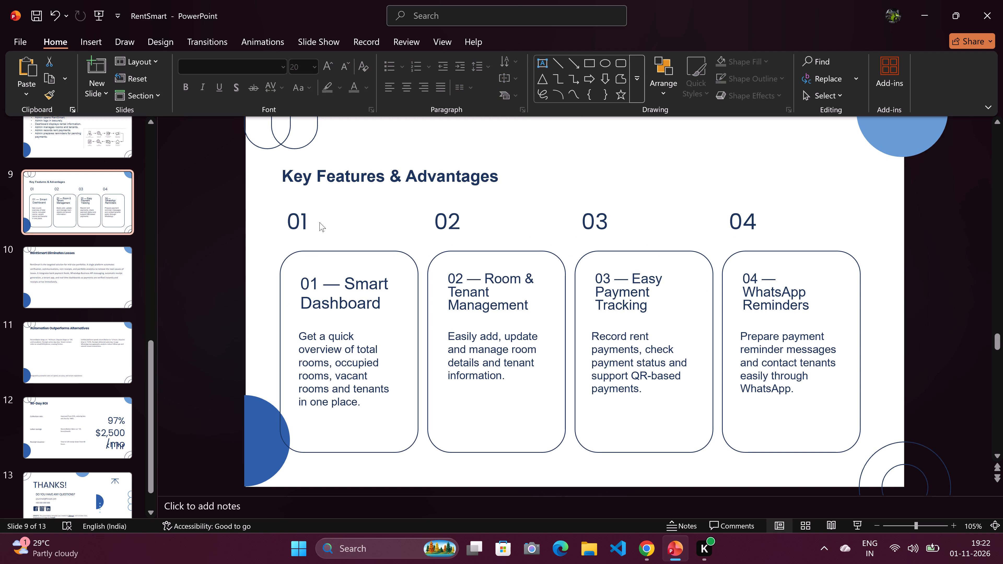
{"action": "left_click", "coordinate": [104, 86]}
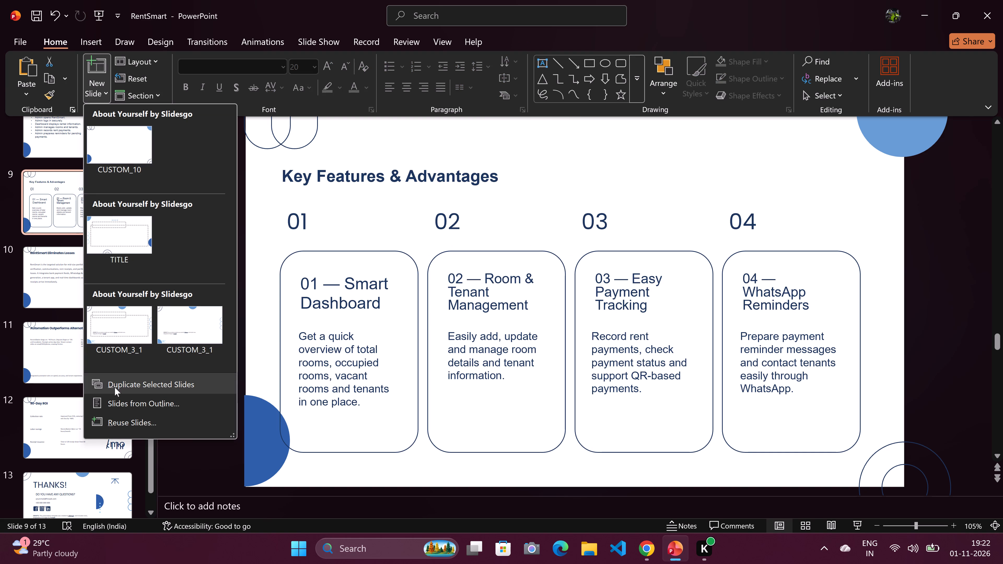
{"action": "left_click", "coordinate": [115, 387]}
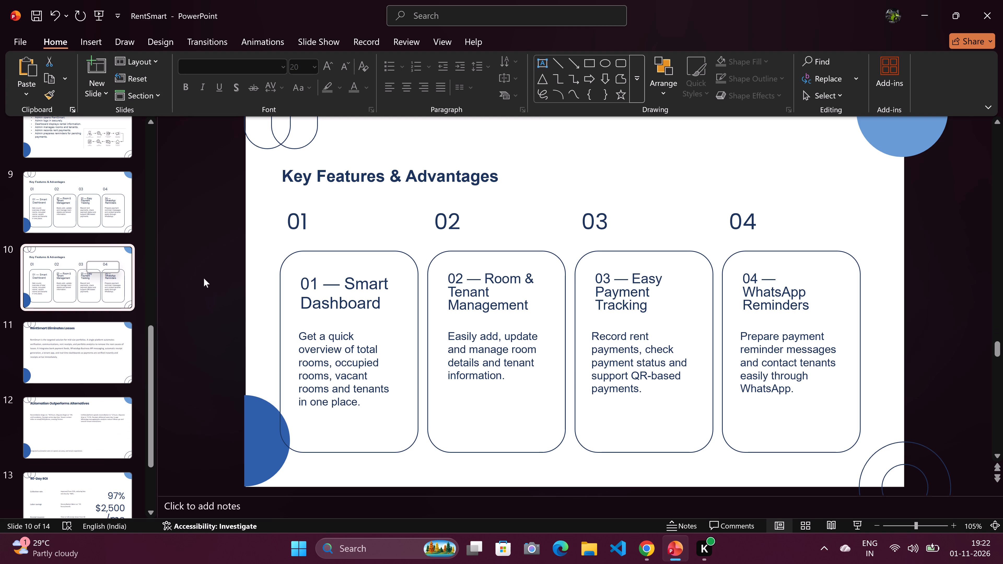
Duplicate slide 8, System Workflow, and move the copy to position 10, directly after the first Key Features & Advantages slide.
{"action": "left_click", "coordinate": [96, 149]}
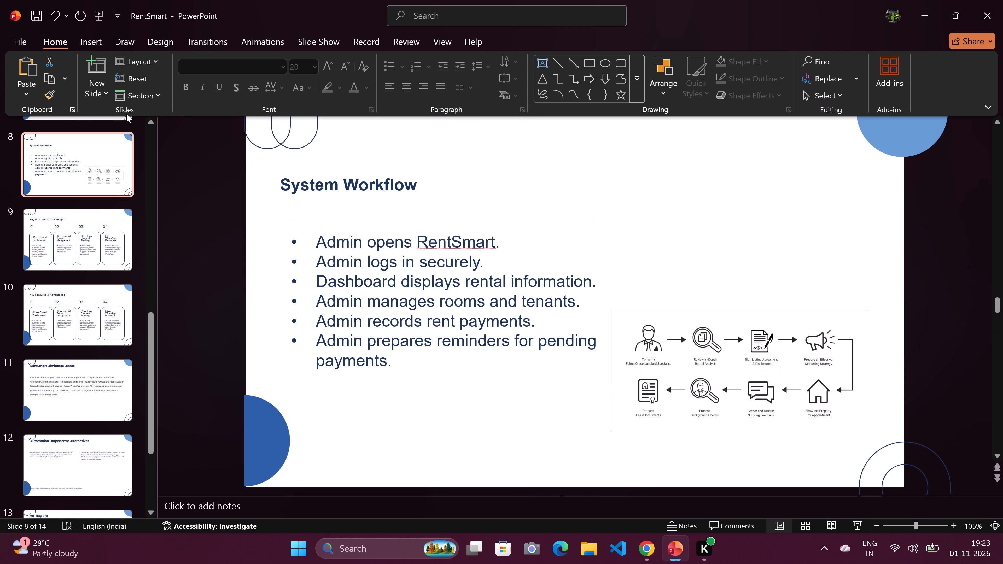
{"action": "left_click", "coordinate": [96, 94]}
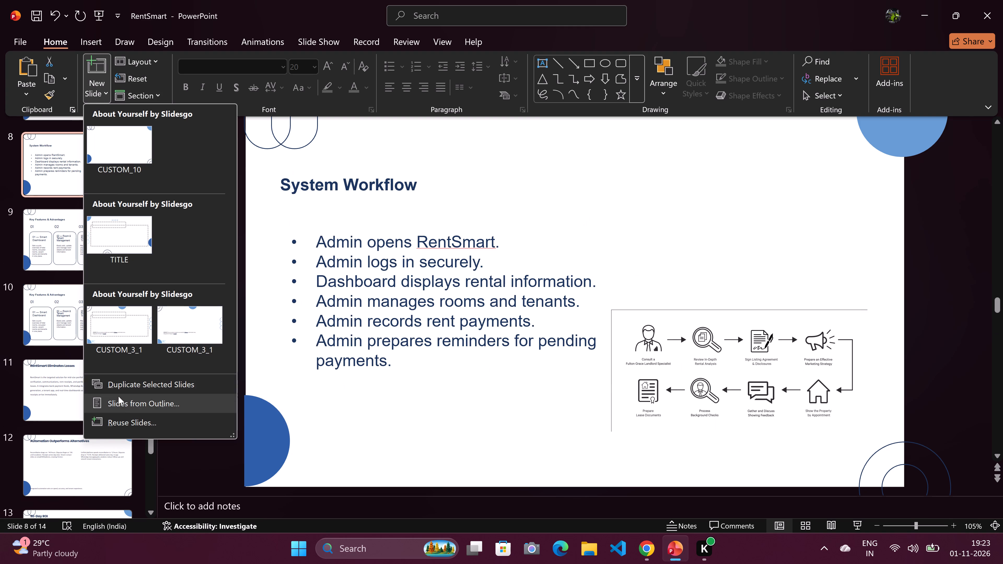
{"action": "left_click", "coordinate": [121, 389]}
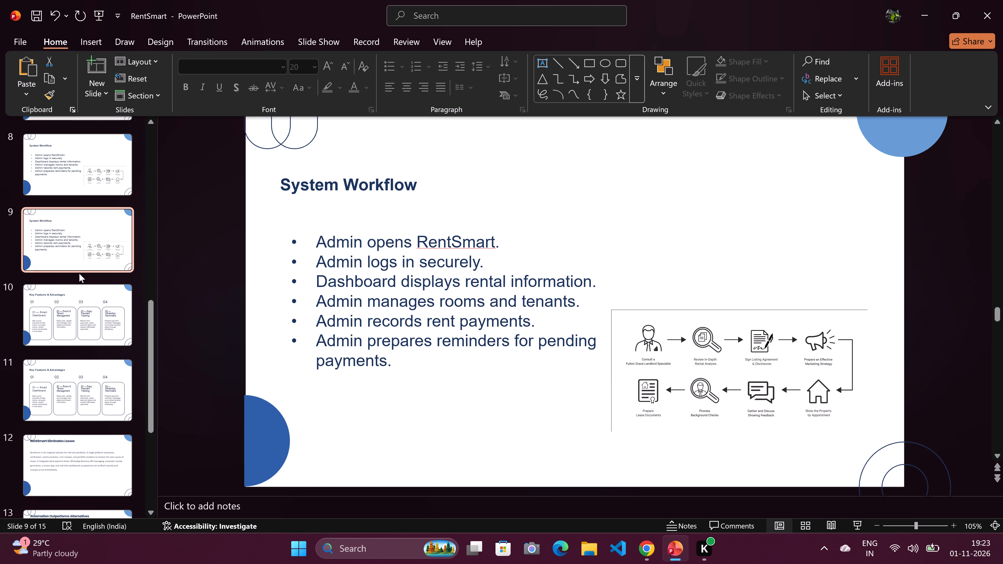
{"action": "left_click_drag", "start_coordinate": [93, 243], "coordinate": [97, 328]}
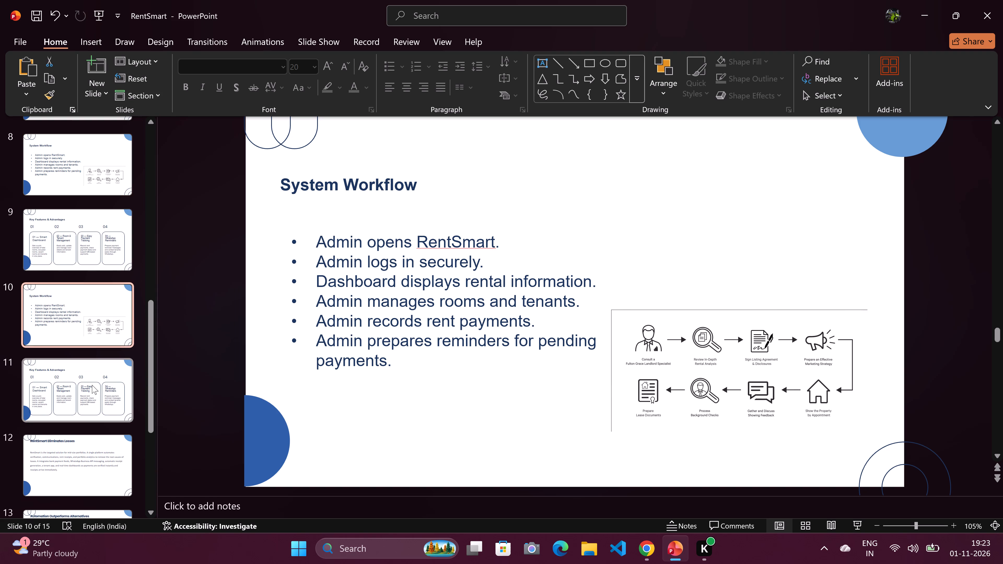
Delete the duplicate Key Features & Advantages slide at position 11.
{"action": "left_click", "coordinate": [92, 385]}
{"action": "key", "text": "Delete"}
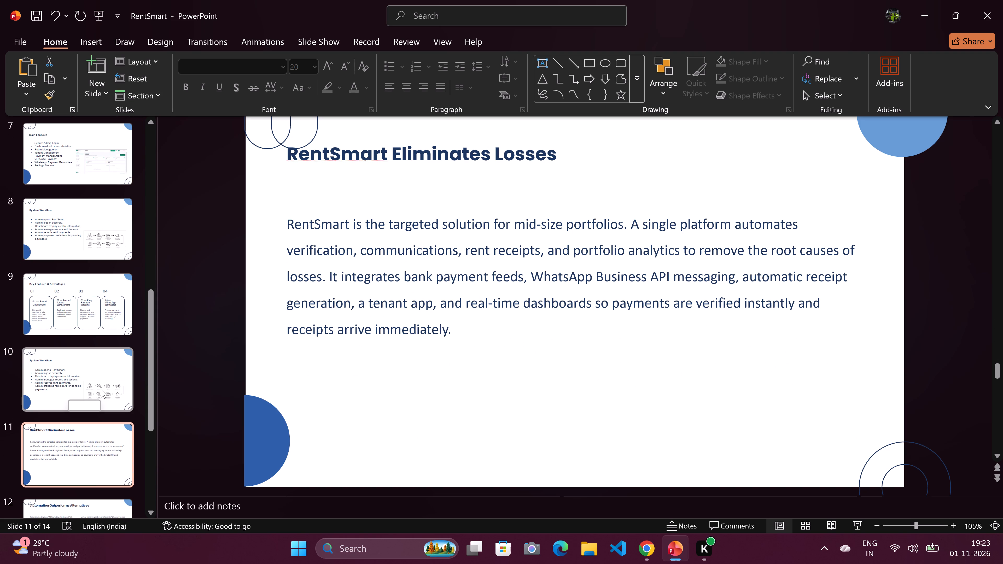
Replace the title of the copied System Workflow slide 10 with the copied heading "Conclusion" and make it bold.
{"action": "left_click", "coordinate": [101, 384]}
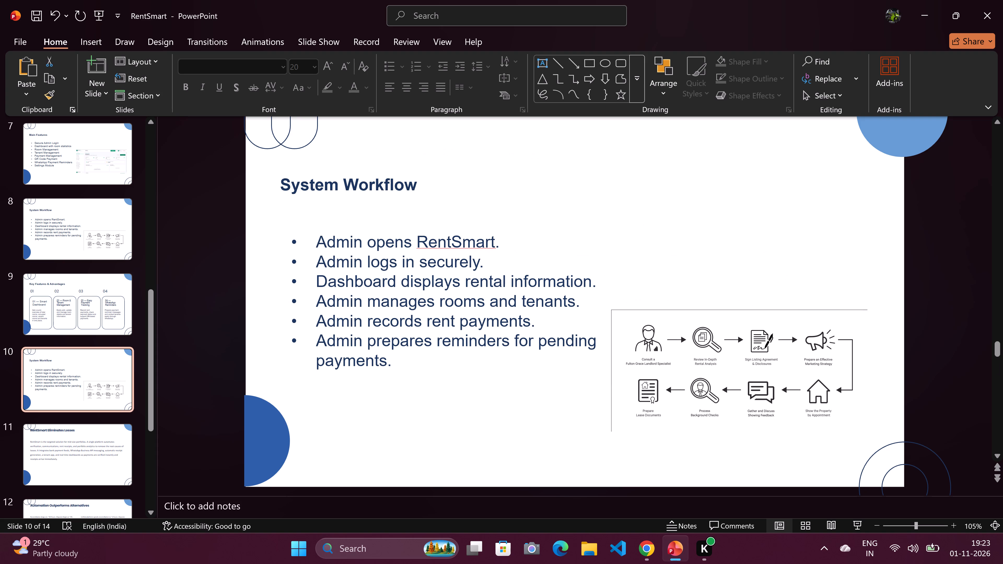
{"action": "left_click", "coordinate": [417, 180]}
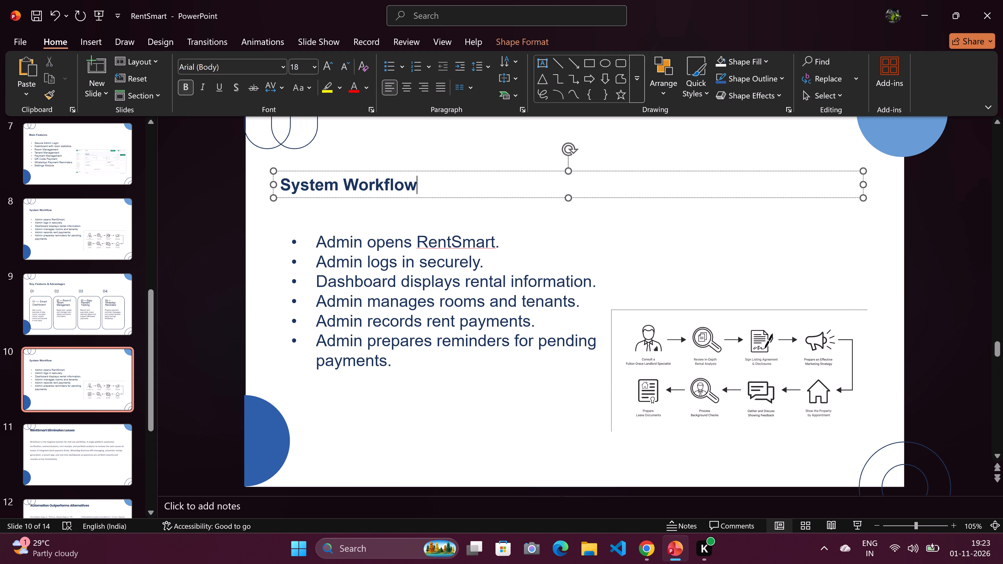
{"action": "key", "text": "ctrl+a"}
{"action": "key", "text": "BackSpace"}
{"action": "key", "text": "ctrl+v"}
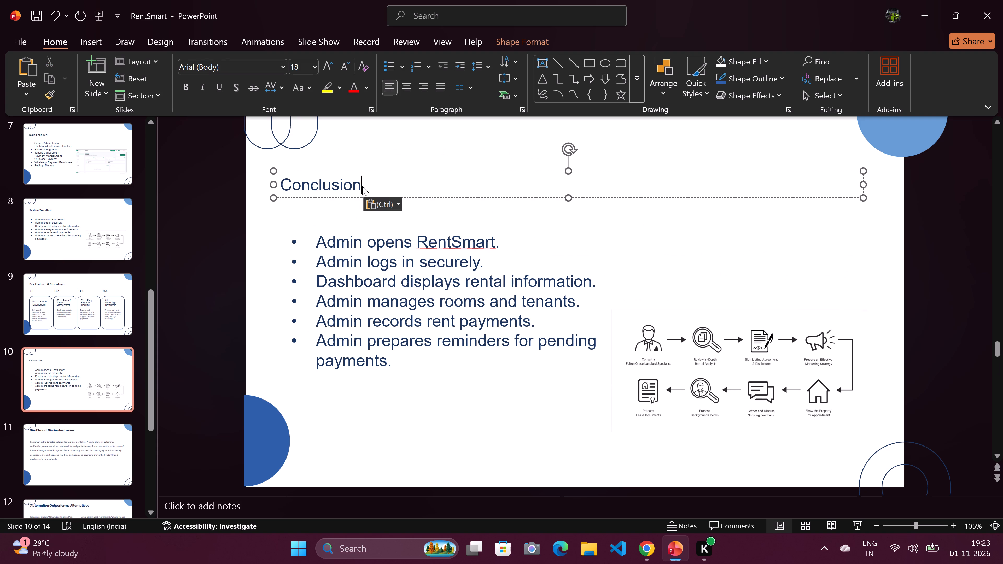
{"action": "left_click_drag", "start_coordinate": [359, 183], "coordinate": [283, 195]}
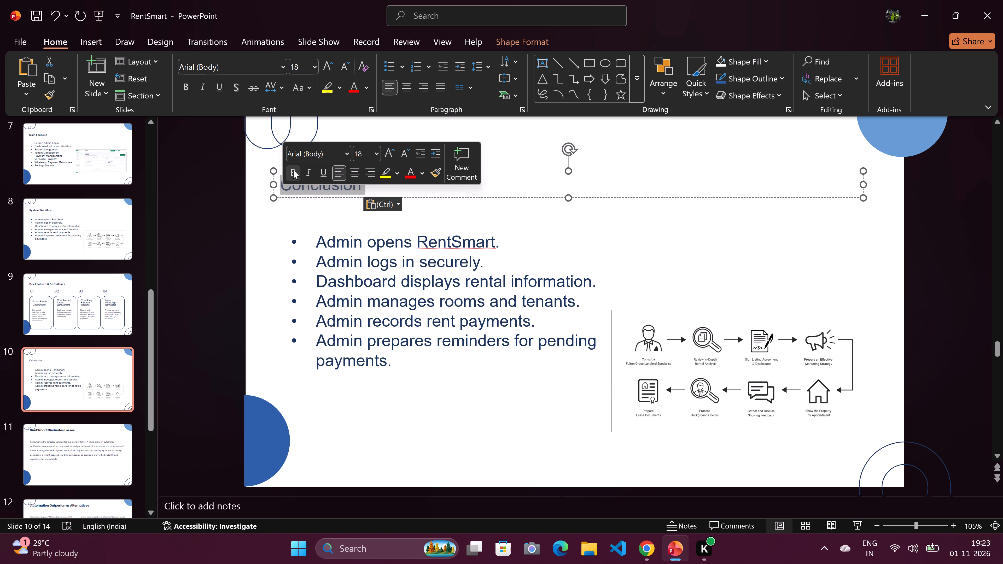
{"action": "left_click", "coordinate": [291, 174]}
{"action": "left_click", "coordinate": [407, 198]}
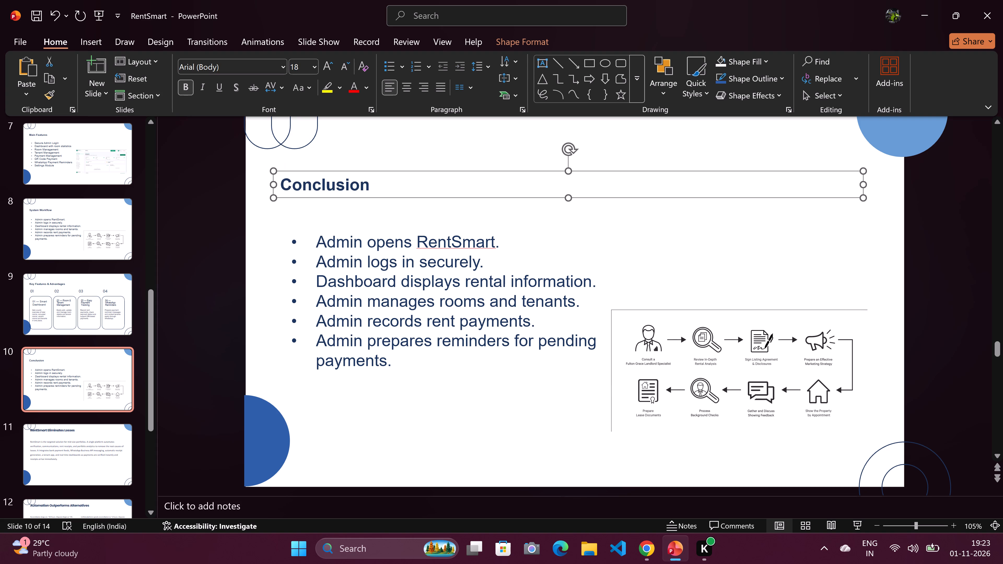
{"action": "left_click", "coordinate": [540, 354]}
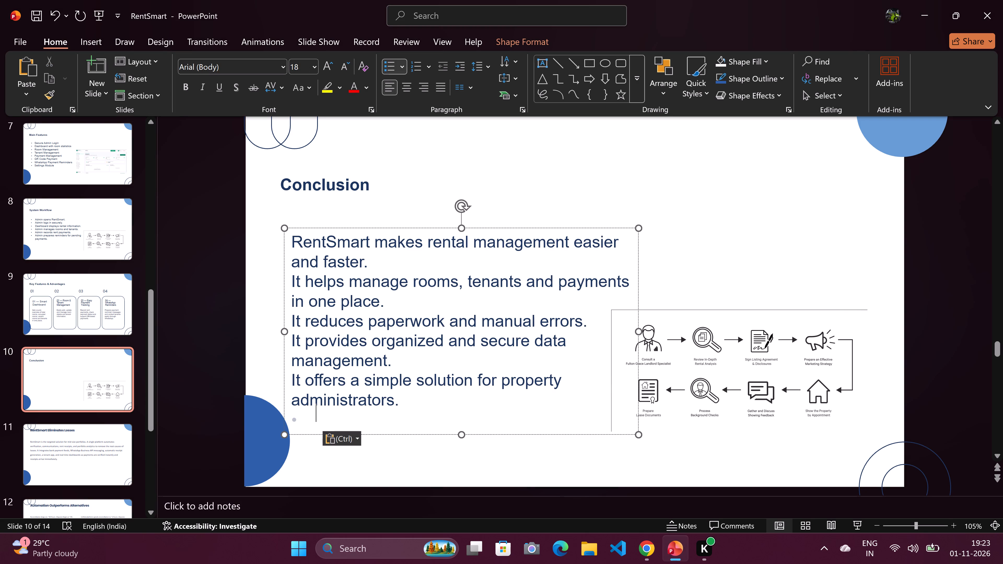
{"action": "left_click_drag", "start_coordinate": [406, 408], "coordinate": [380, 398]}
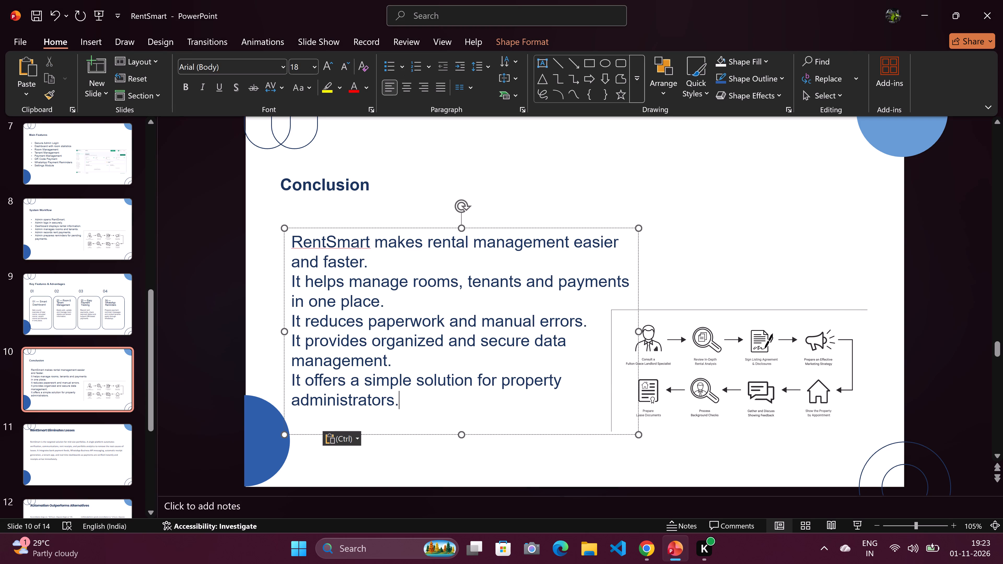
Format slide 10's five conclusion points as a bulleted list.
{"action": "left_click_drag", "start_coordinate": [380, 398], "coordinate": [293, 247]}
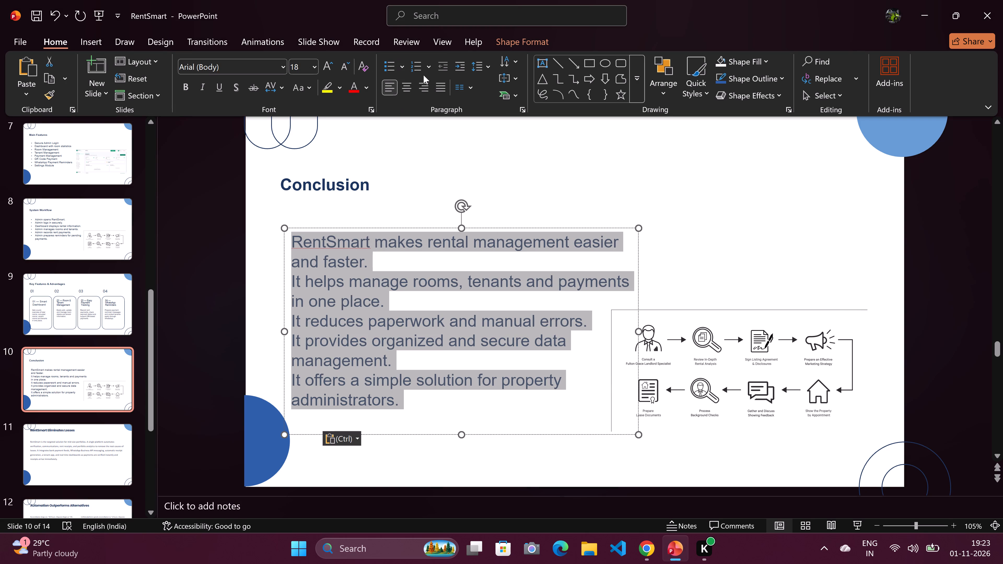
{"action": "left_click", "coordinate": [386, 67]}
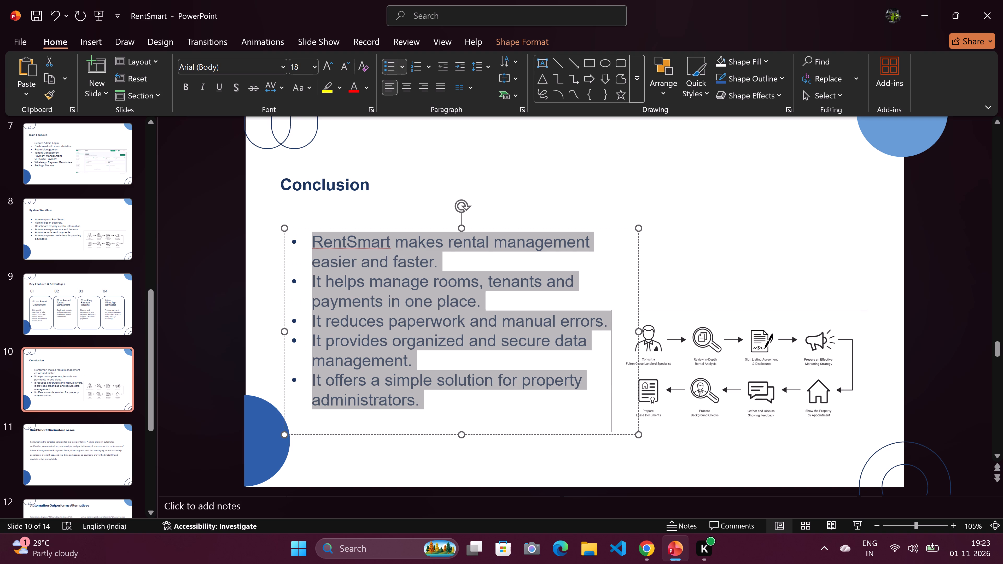
{"action": "left_click", "coordinate": [435, 175]}
{"action": "left_click", "coordinate": [648, 265]}
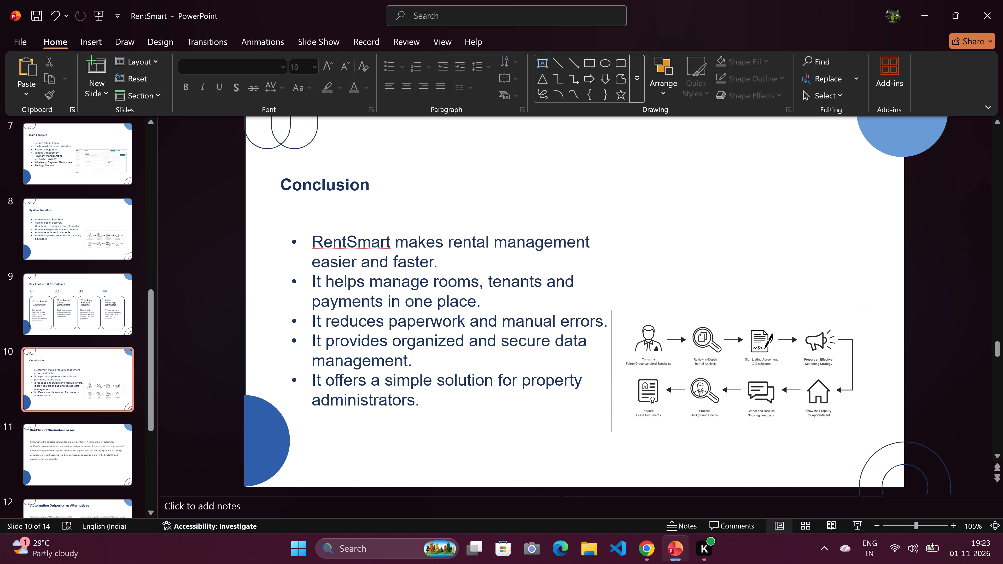
Delete the leftover workflow diagram picture from the Conclusion slide.
{"action": "left_click", "coordinate": [717, 358]}
{"action": "key", "text": "Delete"}
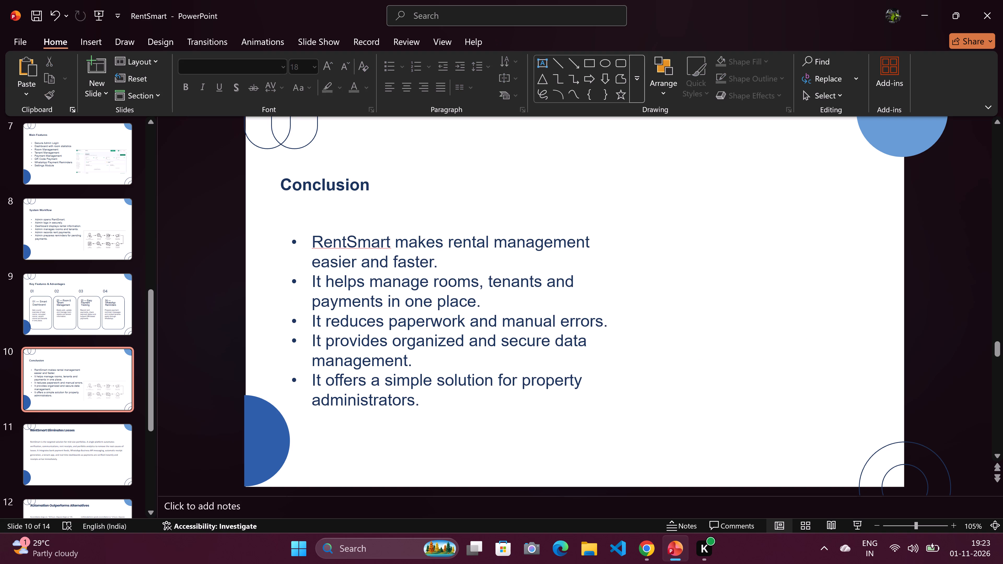
Widen and shorten the conclusion text box so it spans most of the slide and each bullet fits on one line.
{"action": "left_click", "coordinate": [549, 360]}
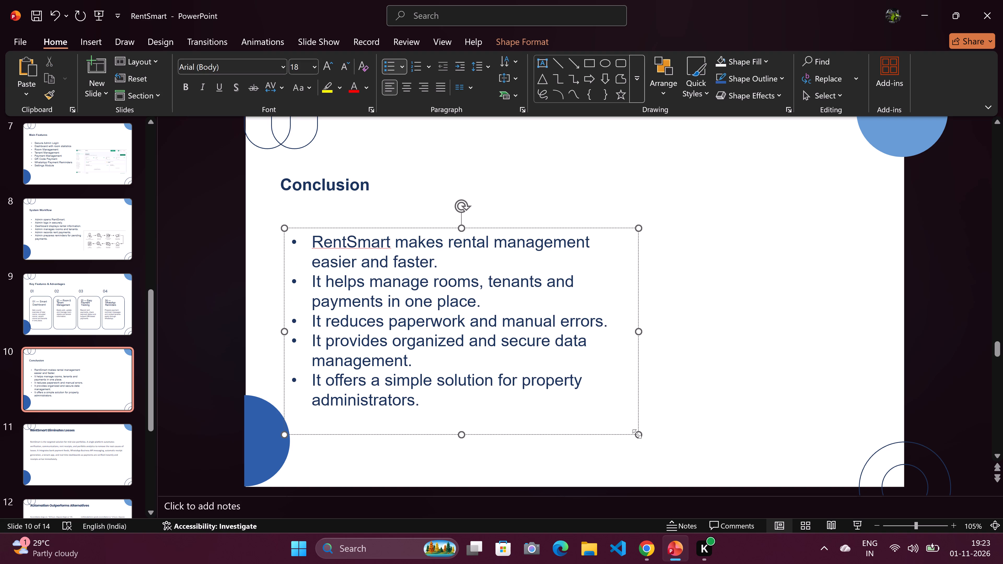
{"action": "left_click_drag", "start_coordinate": [637, 434], "coordinate": [814, 423]}
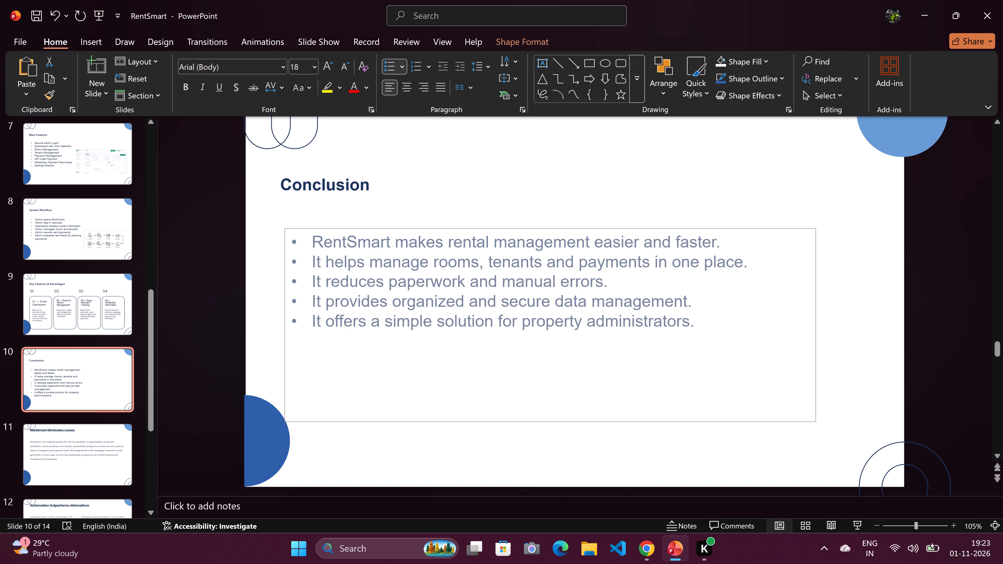
{"action": "left_click_drag", "start_coordinate": [814, 423], "coordinate": [838, 387]}
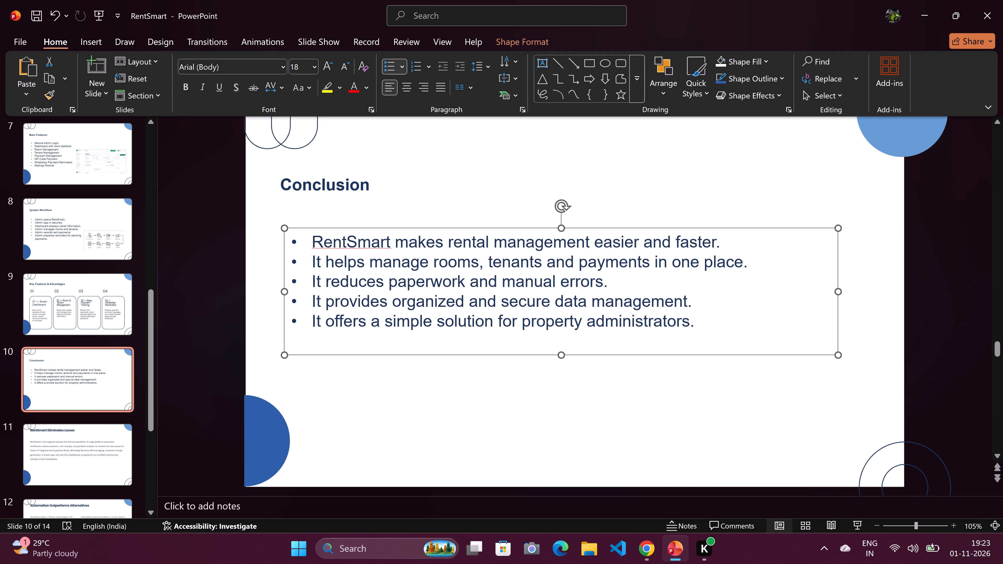
Insert a blank spacer line at font size 8 after each of the first two conclusion bullets.
{"action": "left_click", "coordinate": [723, 242]}
{"action": "key", "text": "Return"}
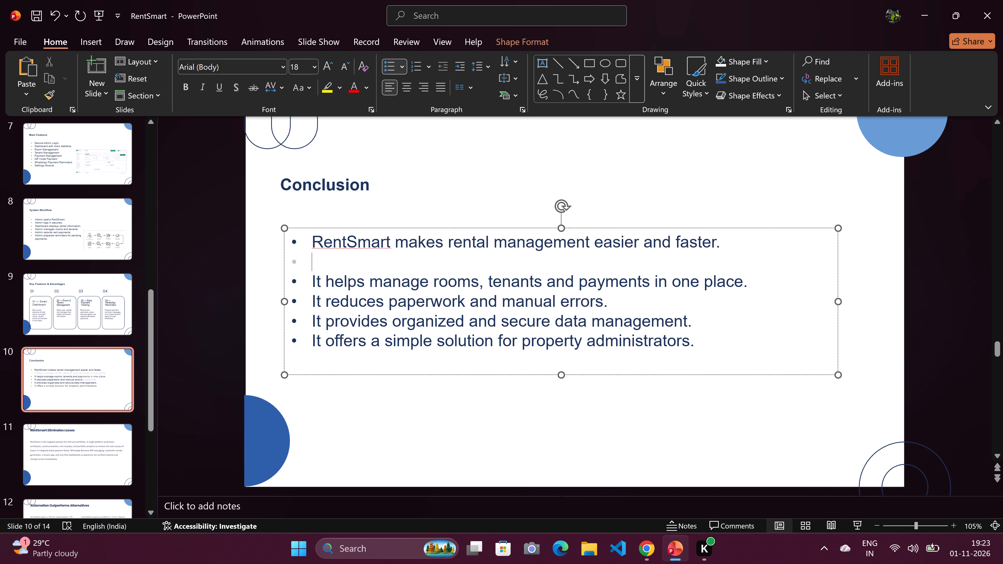
{"action": "left_click", "coordinate": [315, 68]}
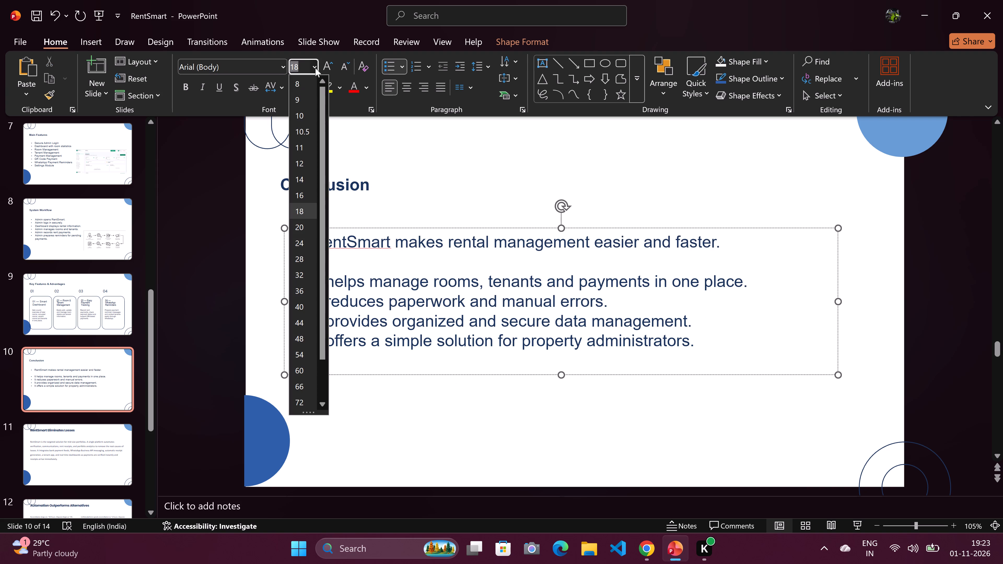
{"action": "left_click", "coordinate": [304, 82]}
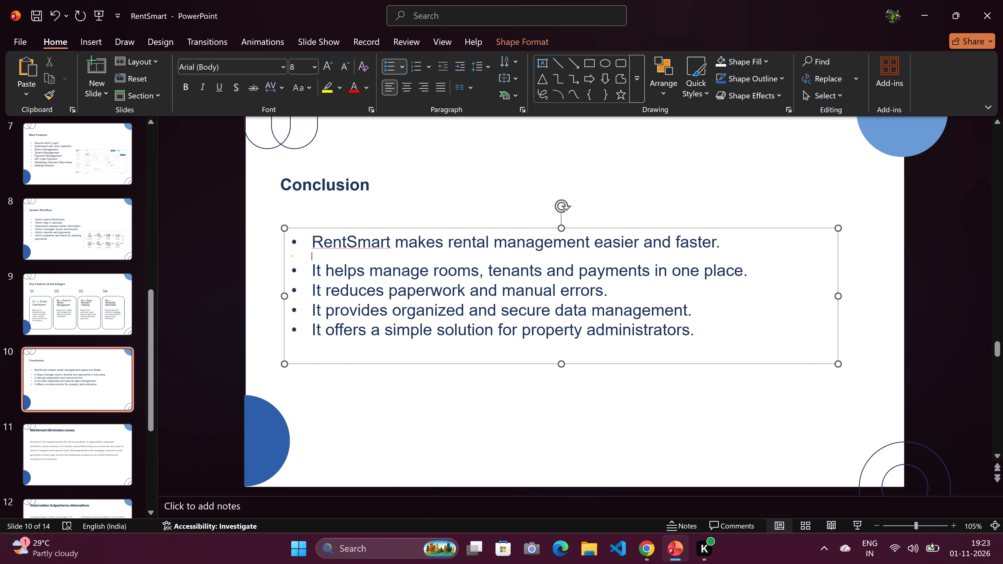
{"action": "left_click", "coordinate": [756, 276]}
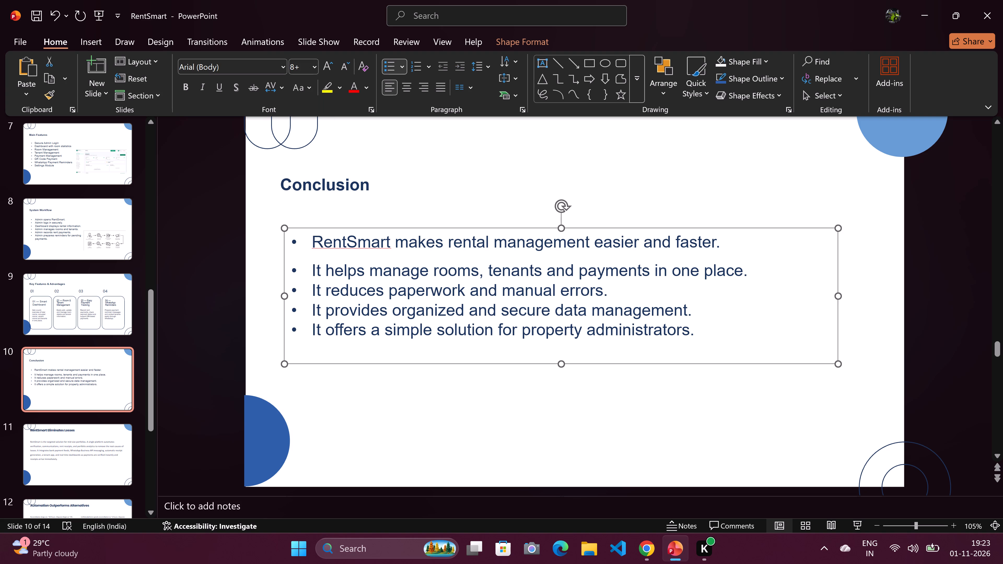
{"action": "left_click", "coordinate": [750, 273]}
{"action": "left_click", "coordinate": [748, 270]}
{"action": "key", "text": "Return"}
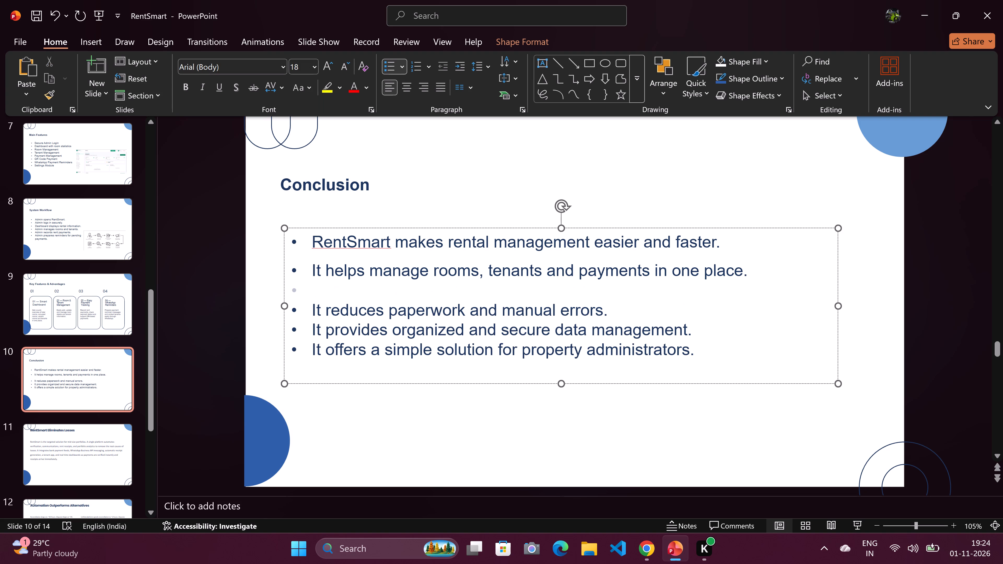
{"action": "left_click", "coordinate": [315, 65]}
{"action": "left_click", "coordinate": [310, 80]}
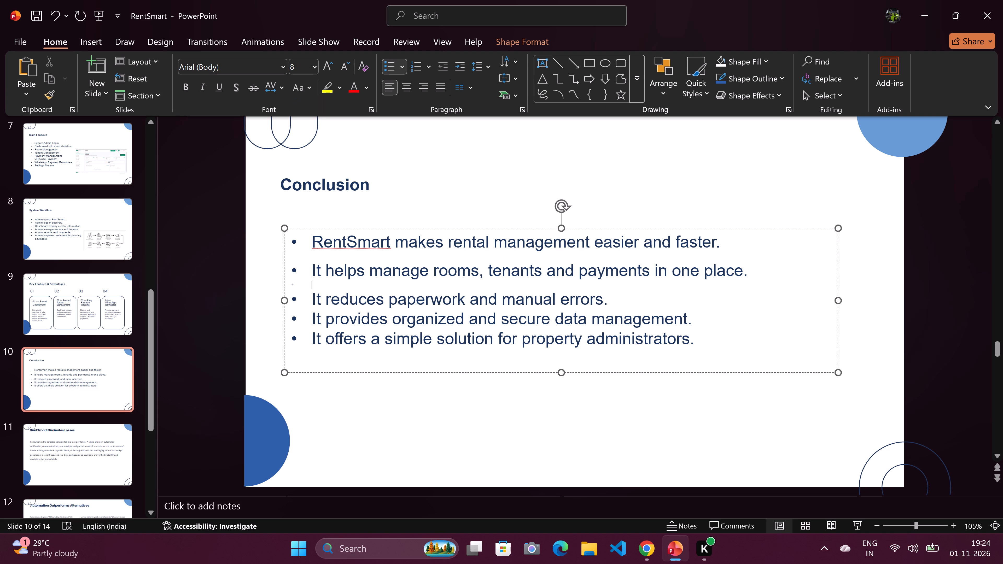
Insert a blank spacer line at font size 8 after each of the third and fourth conclusion bullets.
{"action": "left_click", "coordinate": [660, 305]}
{"action": "key", "text": "Return"}
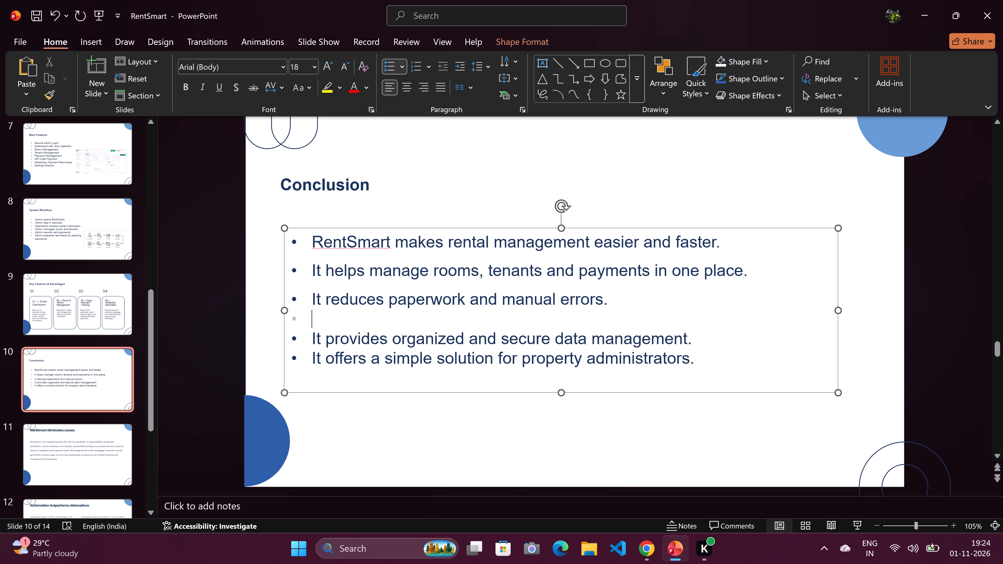
{"action": "left_click", "coordinate": [312, 65]}
{"action": "left_click", "coordinate": [307, 83]}
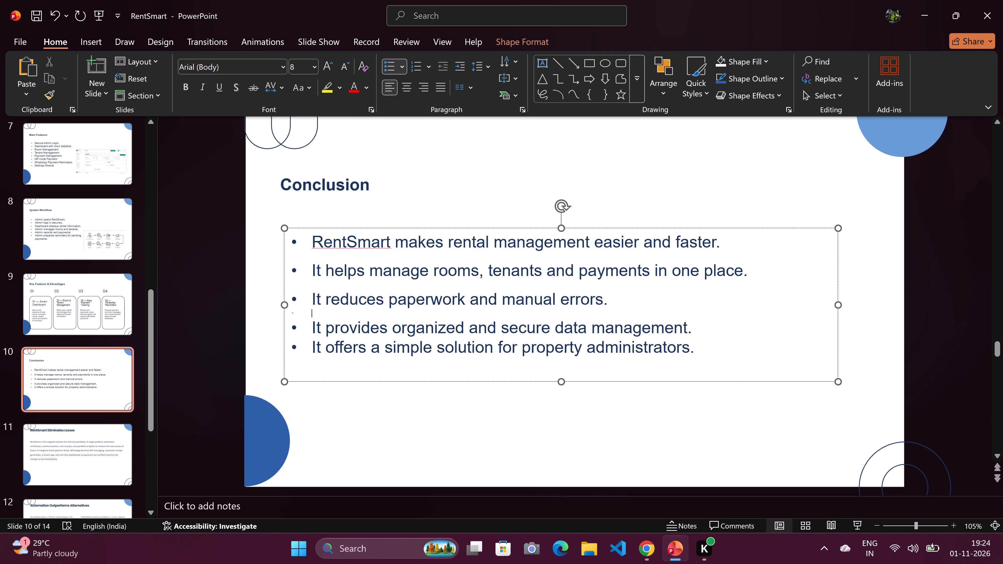
{"action": "left_click", "coordinate": [693, 327]}
{"action": "key", "text": "Return"}
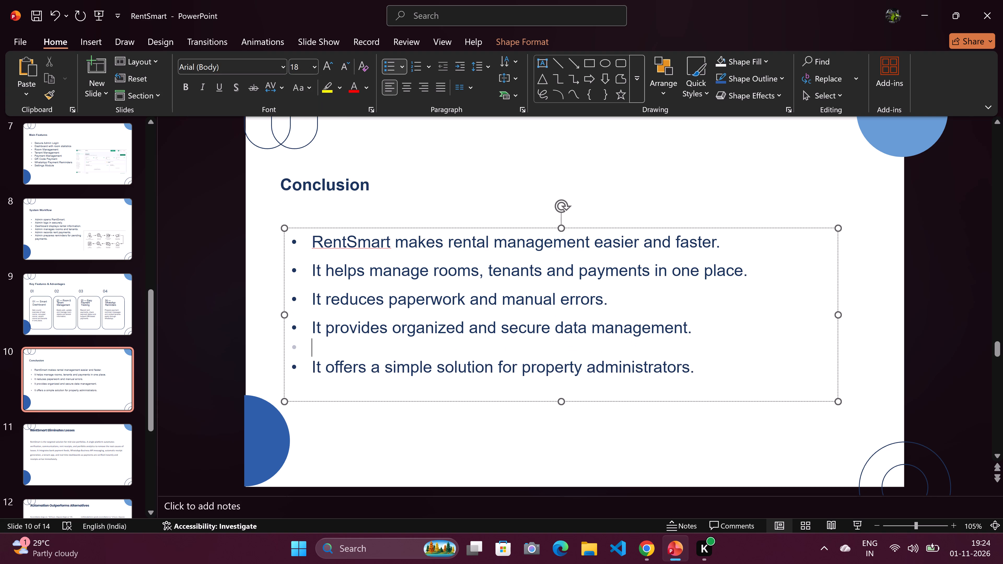
{"action": "left_click", "coordinate": [314, 68]}
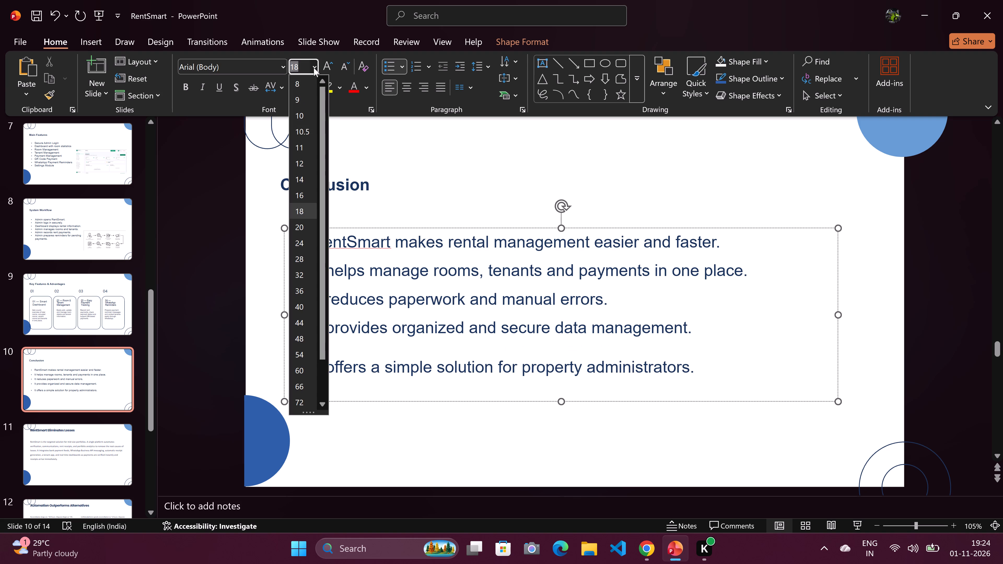
{"action": "left_click", "coordinate": [310, 82]}
{"action": "left_click", "coordinate": [647, 378]}
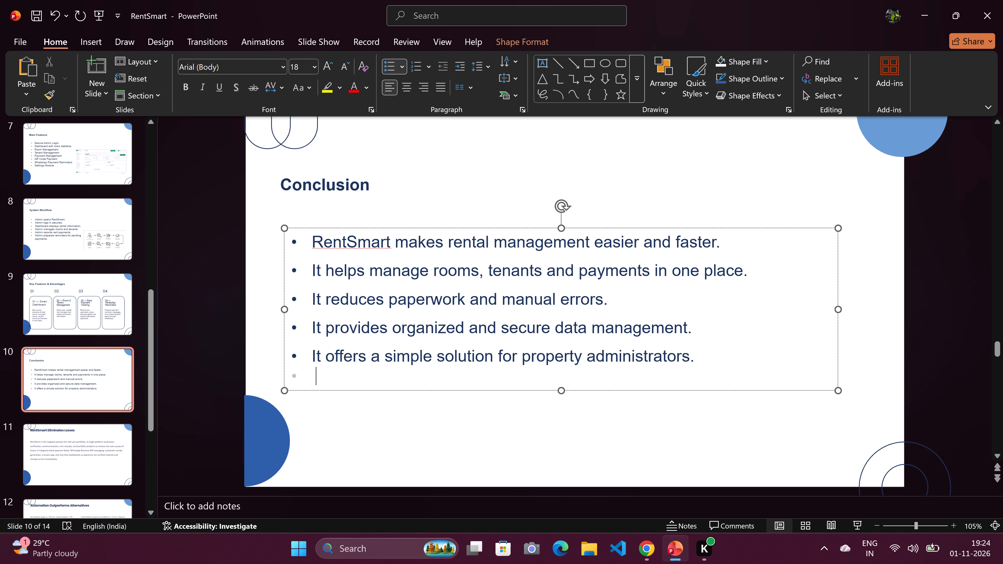
{"action": "left_click", "coordinate": [595, 450]}
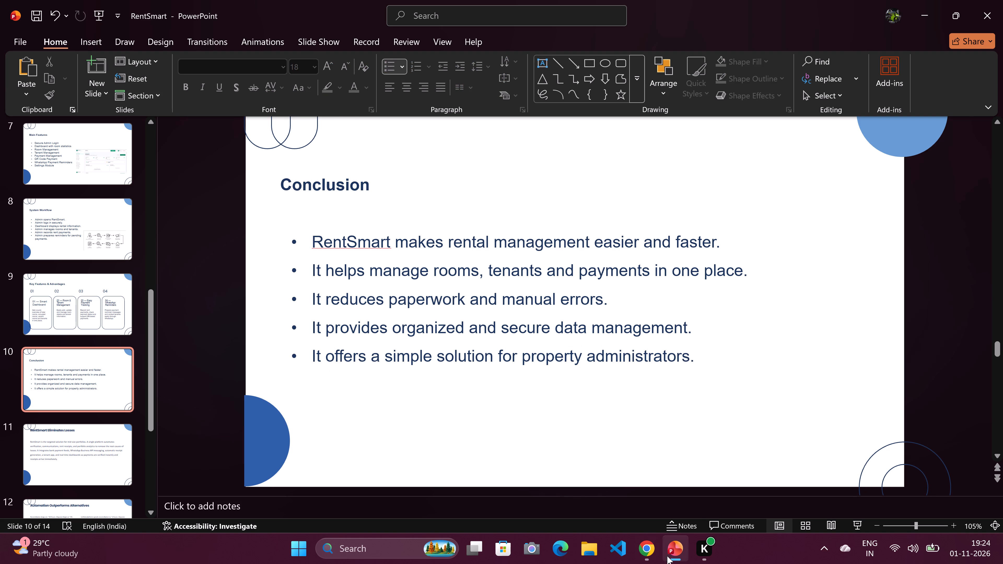
Copy ChatGPT's final line "RentSmart – Making Property Management Easy, Smart and Efficient." and paste it in PowerPoint below the last conclusion bullet, after a blank line.
{"action": "left_click", "coordinate": [646, 547]}
{"action": "scroll", "coordinate": [680, 409], "scroll_direction": "down", "scroll_amount": 1}
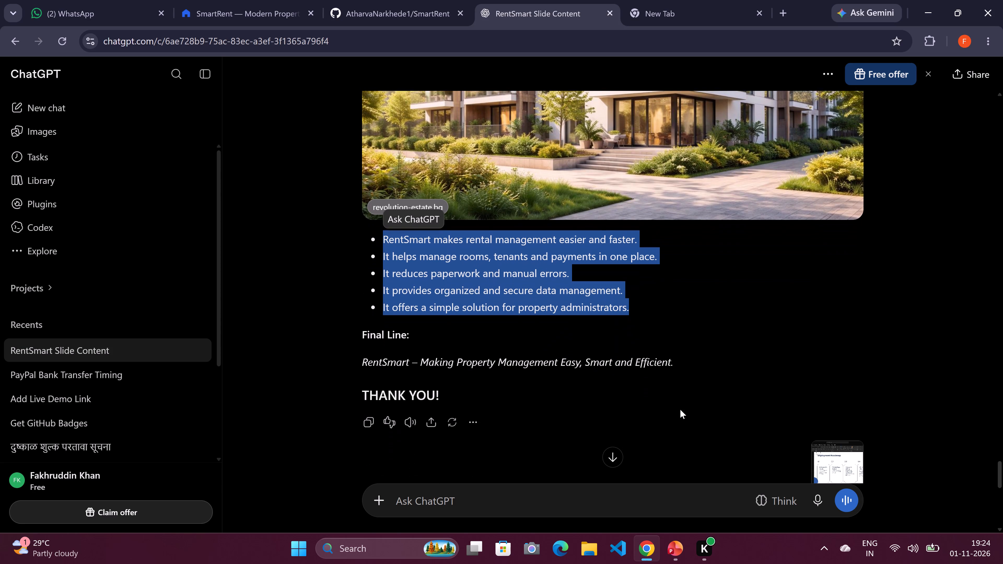
{"action": "left_click_drag", "start_coordinate": [679, 360], "coordinate": [329, 360]}
{"action": "key", "text": "ctrl+c"}
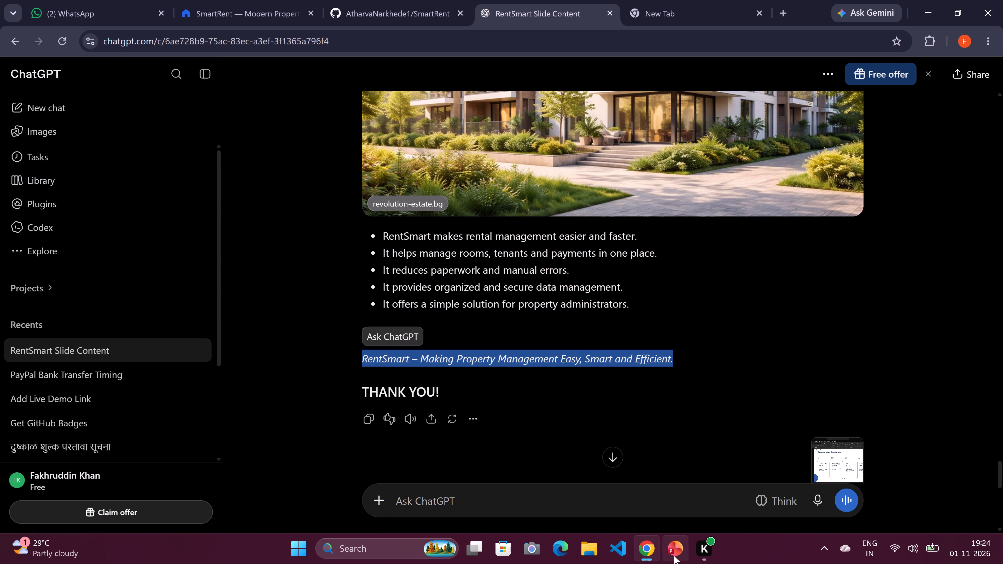
{"action": "left_click", "coordinate": [674, 556]}
{"action": "left_click", "coordinate": [629, 394]}
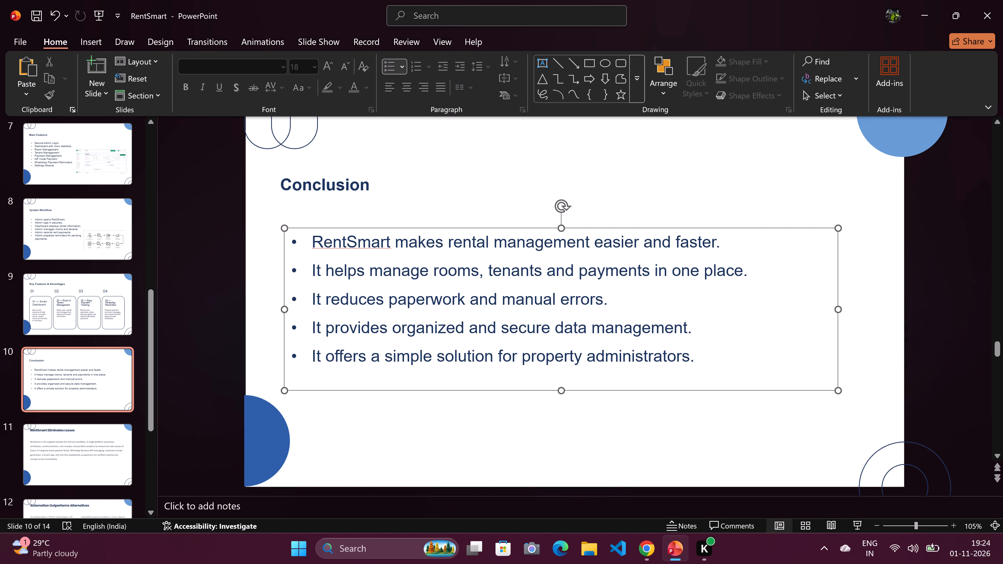
{"action": "left_click", "coordinate": [712, 357]}
{"action": "key", "text": "Return"}
{"action": "key", "text": "Return"}
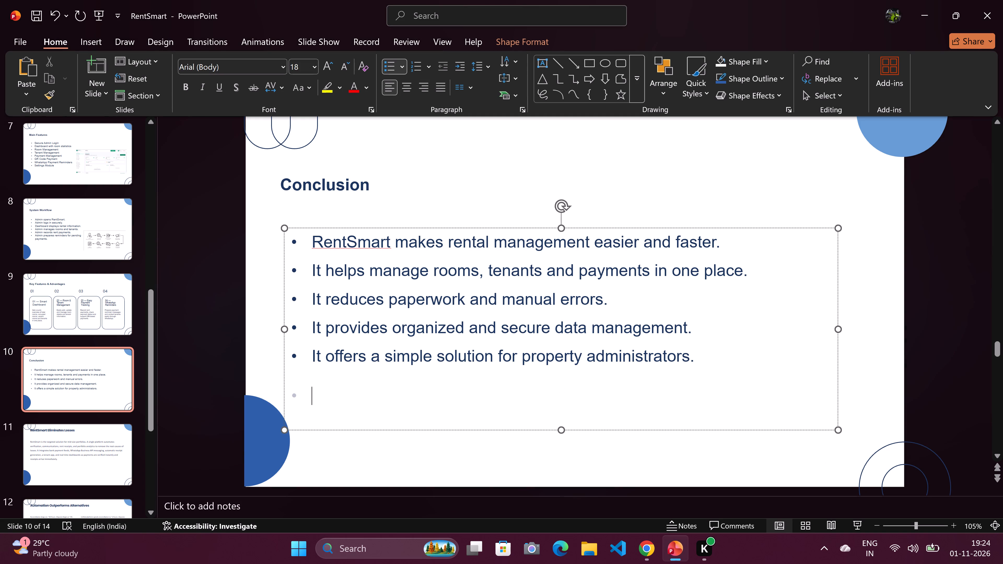
{"action": "key", "text": "ctrl+v"}
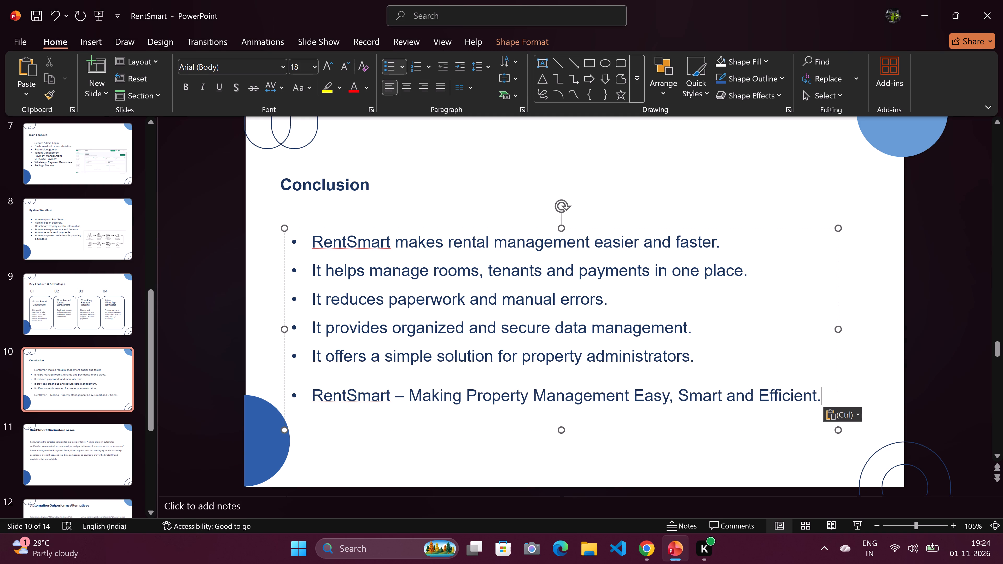
Remove the bullet from the closing RentSmart line, keeping one blank line above it.
{"action": "left_click", "coordinate": [305, 399]}
{"action": "key", "text": "BackSpace"}
{"action": "key", "text": "BackSpace"}
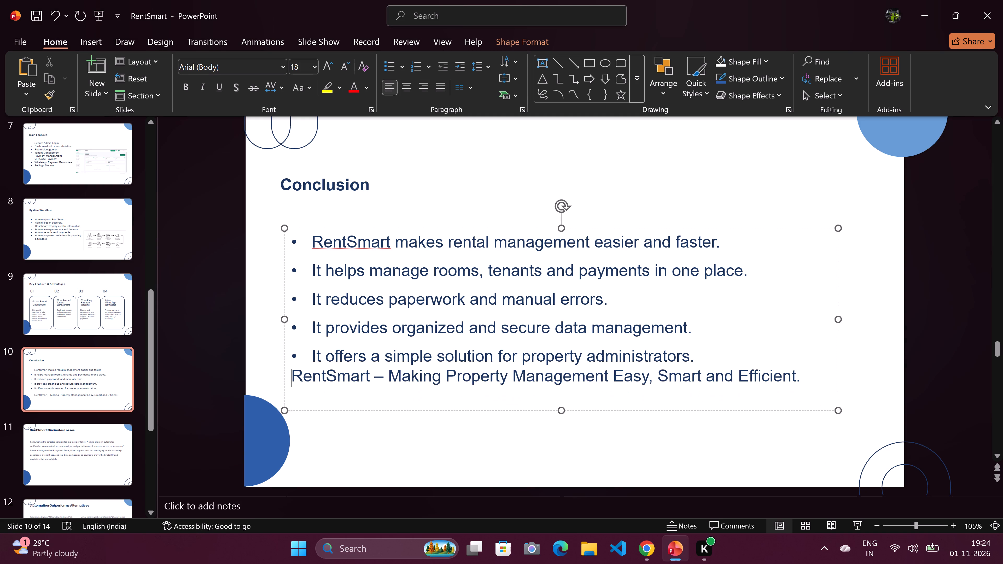
{"action": "key", "text": "Return"}
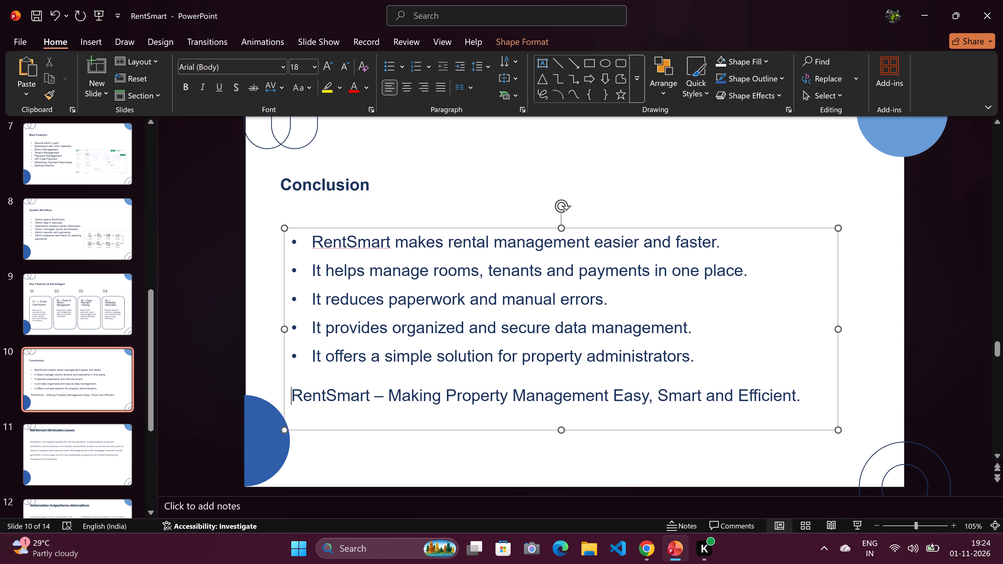
Italicize the closing line "RentSmart – Making Property Management Easy, Smart and Efficient.".
{"action": "left_click_drag", "start_coordinate": [799, 396], "coordinate": [318, 386]}
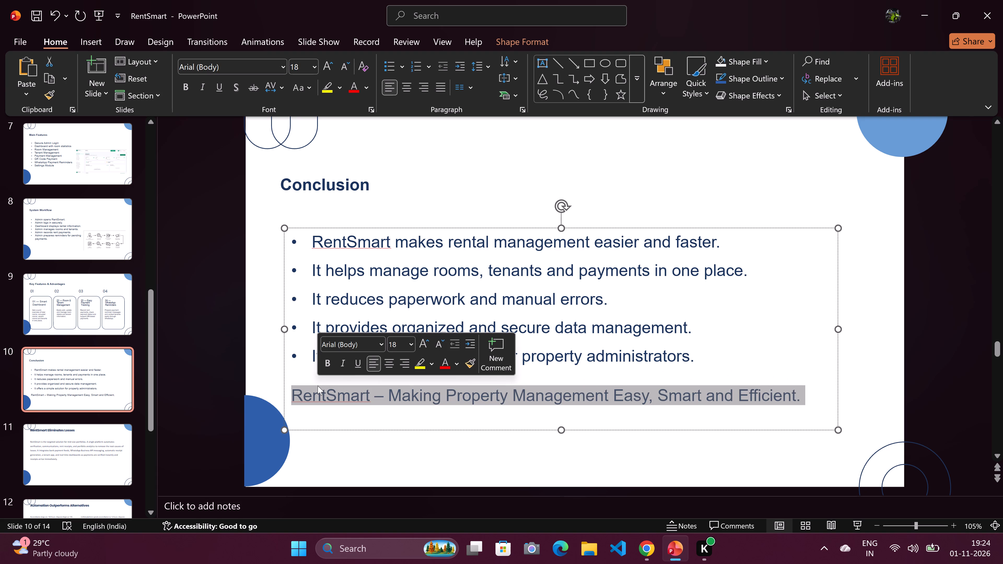
{"action": "left_click", "coordinate": [342, 367]}
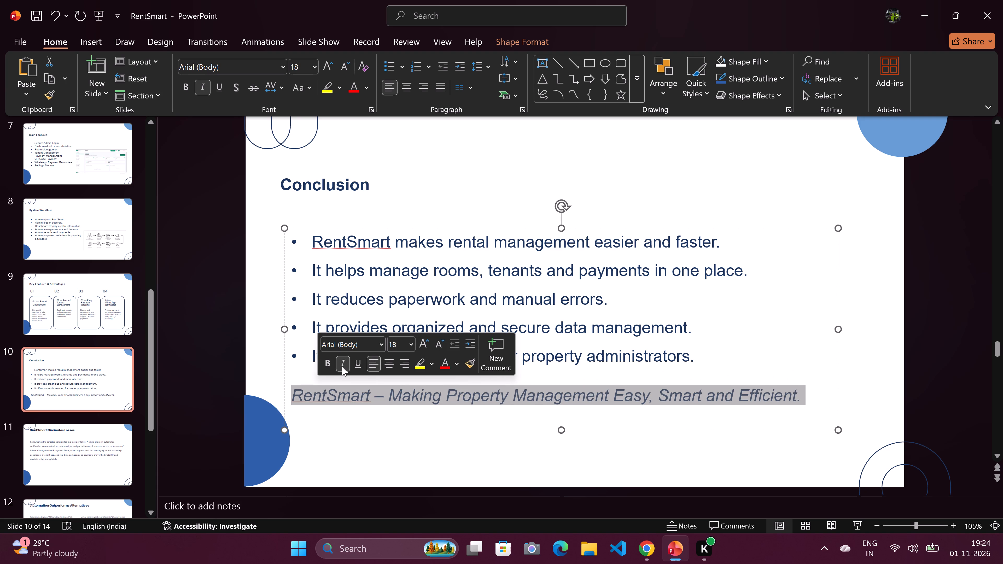
{"action": "left_click", "coordinate": [412, 467]}
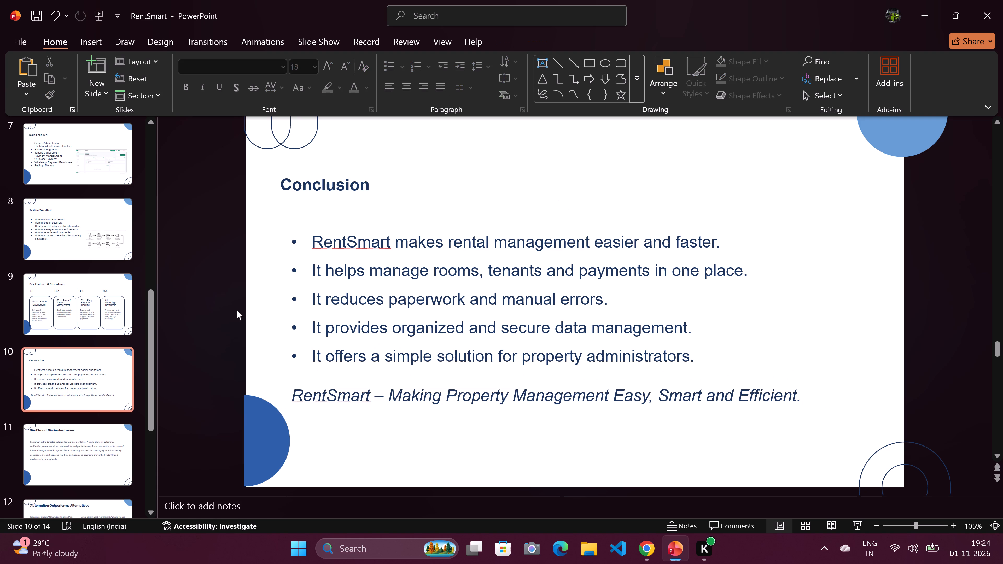
Review the completed slides from Proposed Solution through Conclusion, checking their text, images and layout.
{"action": "scroll", "coordinate": [94, 302], "scroll_direction": "up", "scroll_amount": 8}
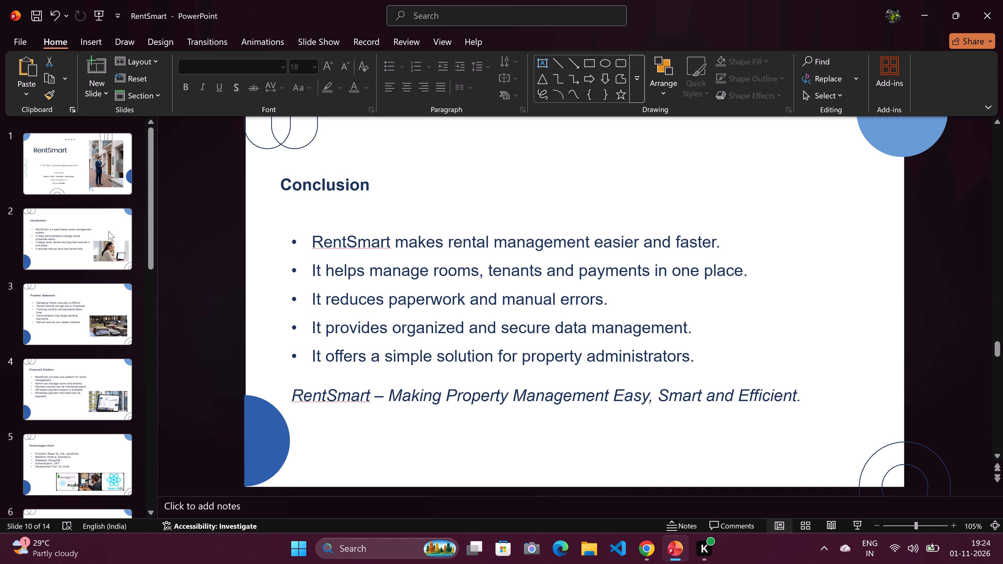
{"action": "scroll", "coordinate": [79, 324], "scroll_direction": "down", "scroll_amount": 1}
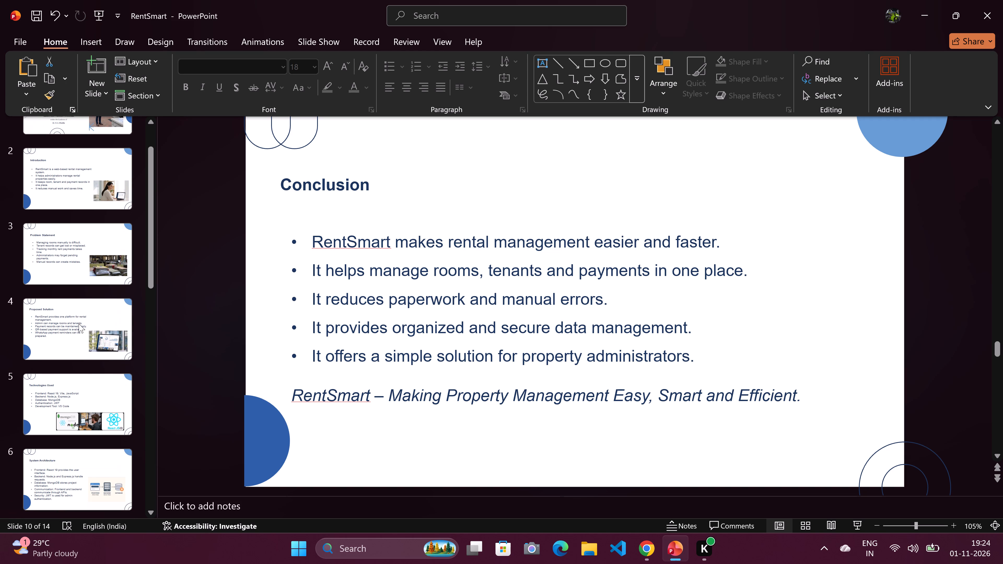
{"action": "left_click", "coordinate": [74, 317]}
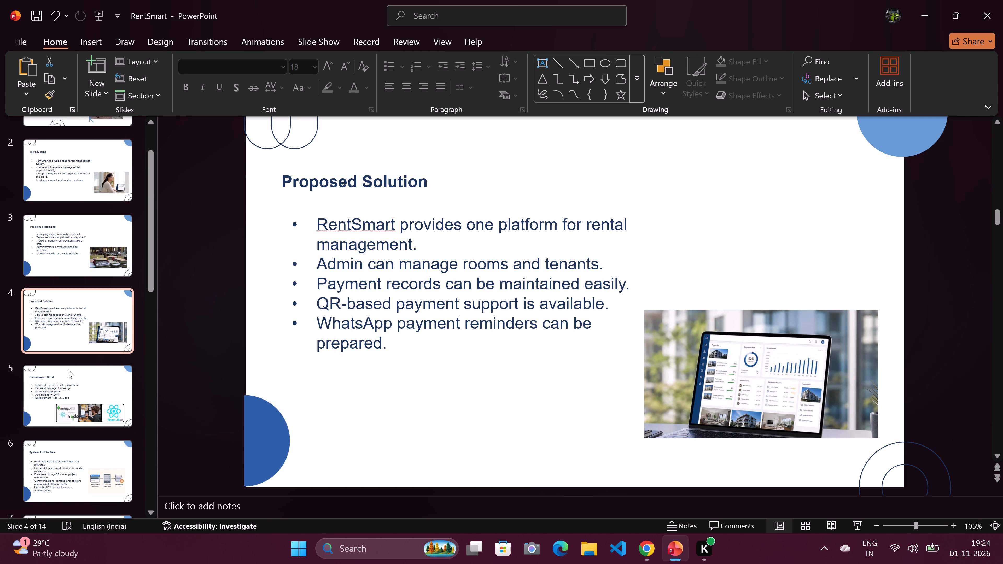
{"action": "left_click", "coordinate": [65, 402]}
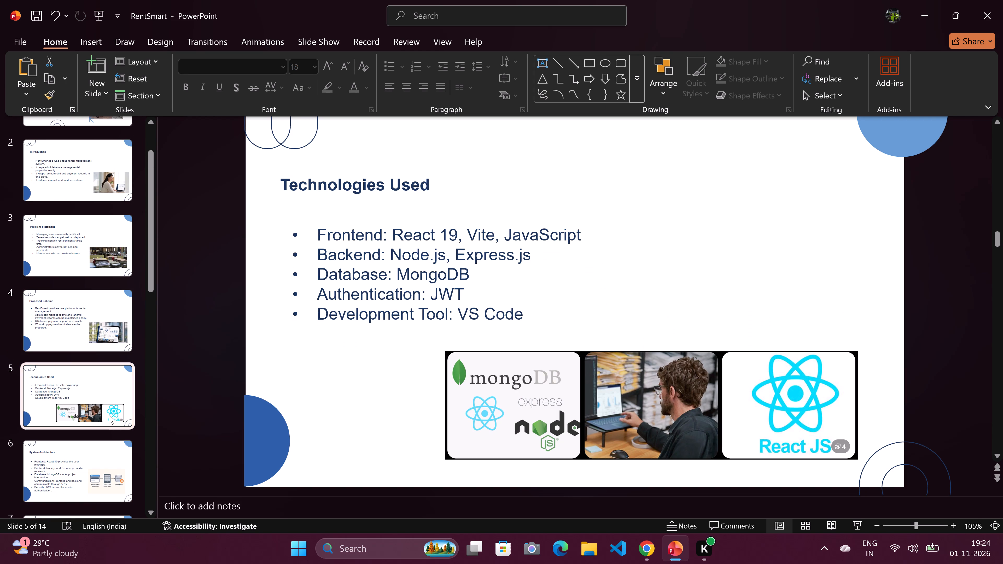
{"action": "scroll", "coordinate": [109, 415], "scroll_direction": "down", "scroll_amount": 2}
{"action": "left_click", "coordinate": [96, 246]}
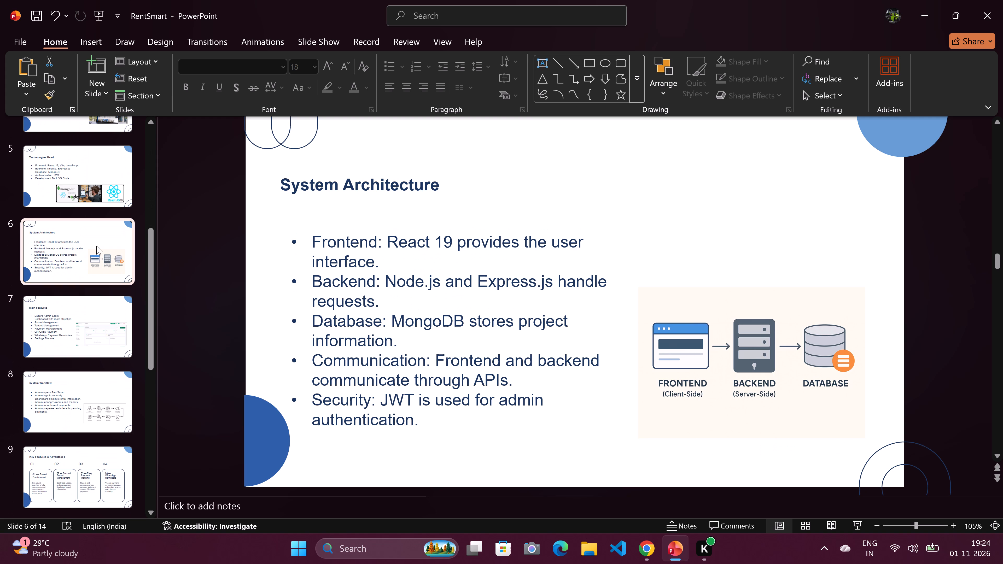
{"action": "left_click", "coordinate": [75, 349]}
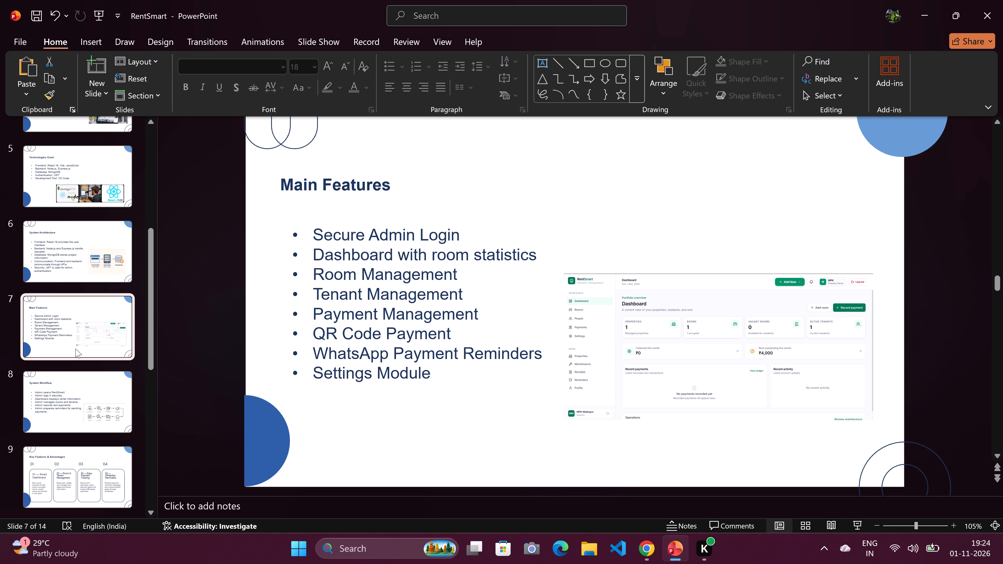
{"action": "left_click", "coordinate": [81, 416]}
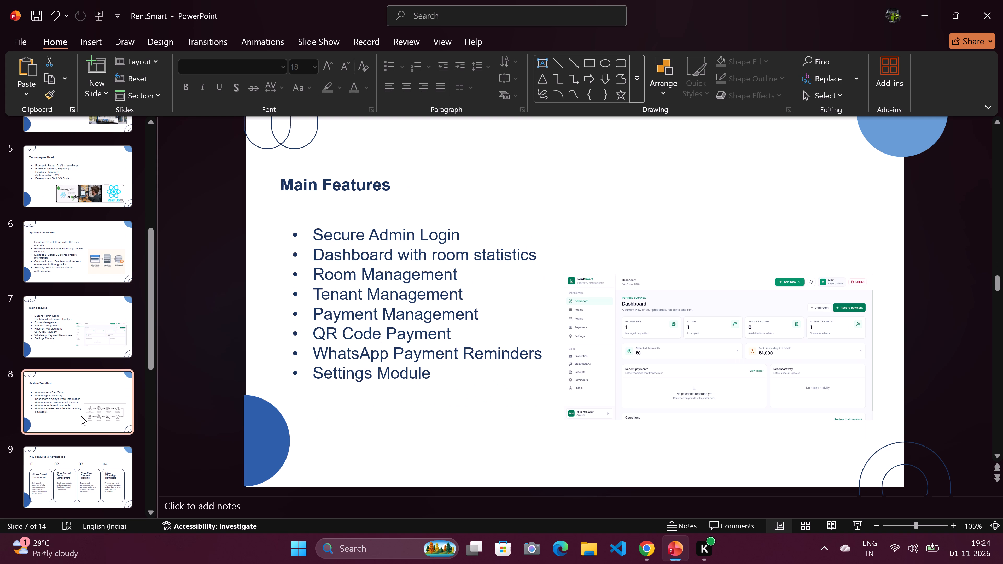
{"action": "scroll", "coordinate": [81, 416], "scroll_direction": "down", "scroll_amount": 1}
{"action": "left_click", "coordinate": [82, 381]}
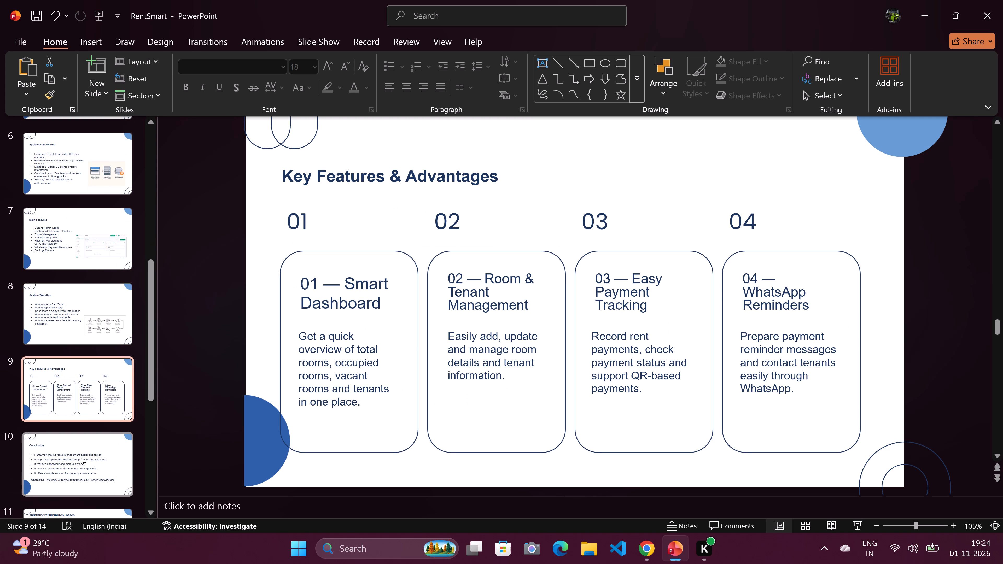
{"action": "left_click", "coordinate": [79, 465]}
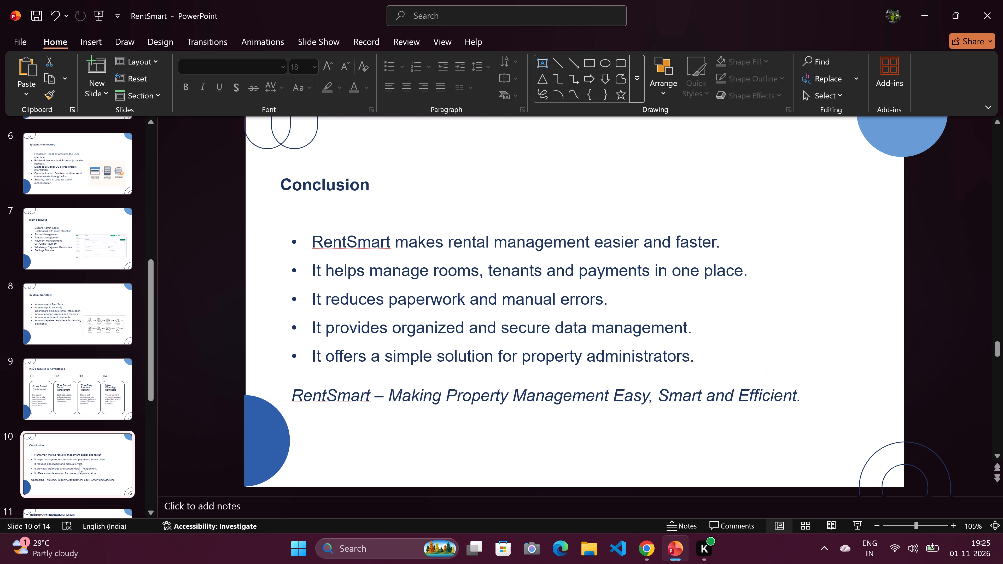
{"action": "scroll", "coordinate": [79, 465], "scroll_direction": "down", "scroll_amount": 1}
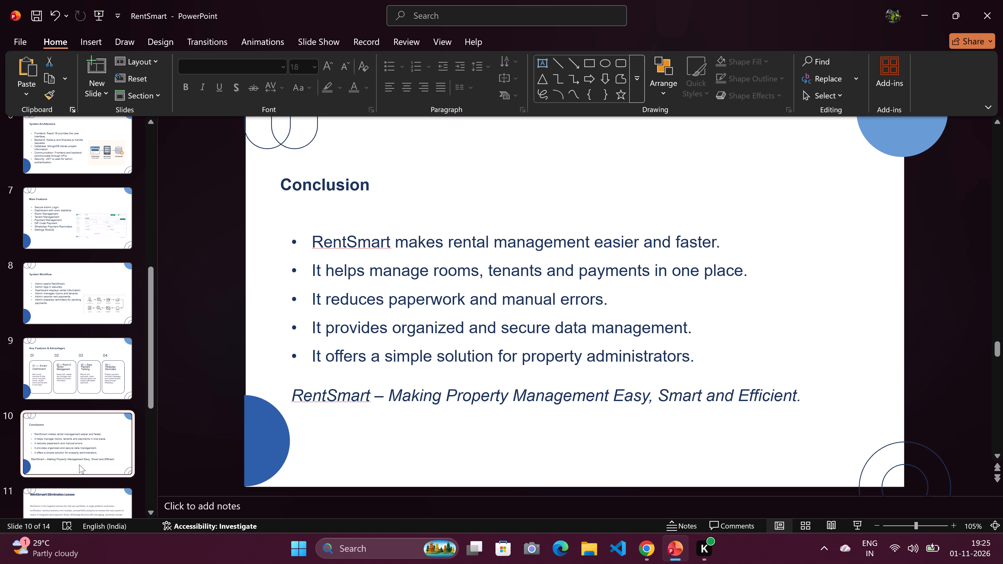
{"action": "scroll", "coordinate": [104, 441], "scroll_direction": "down", "scroll_amount": 1}
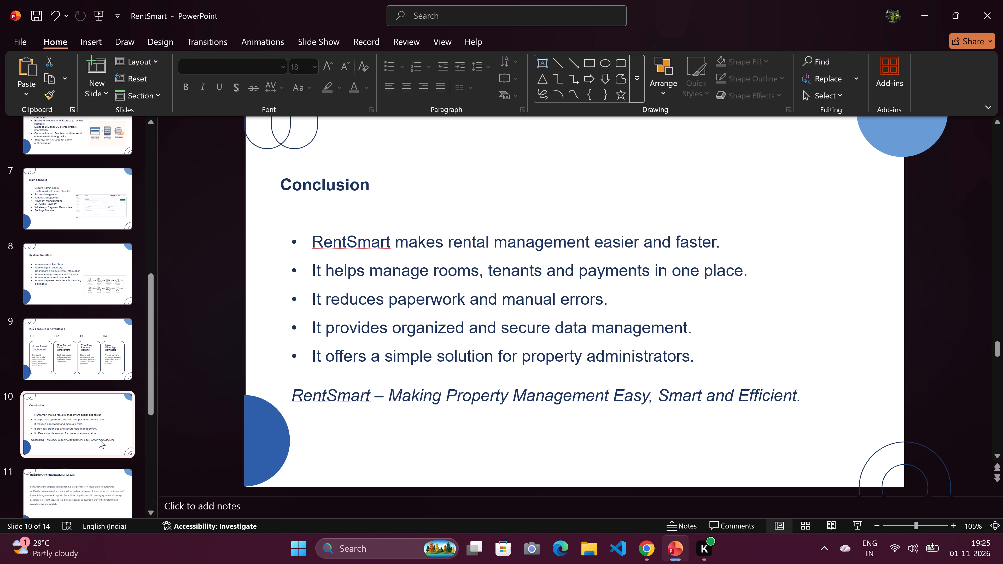
{"action": "left_click", "coordinate": [83, 433]}
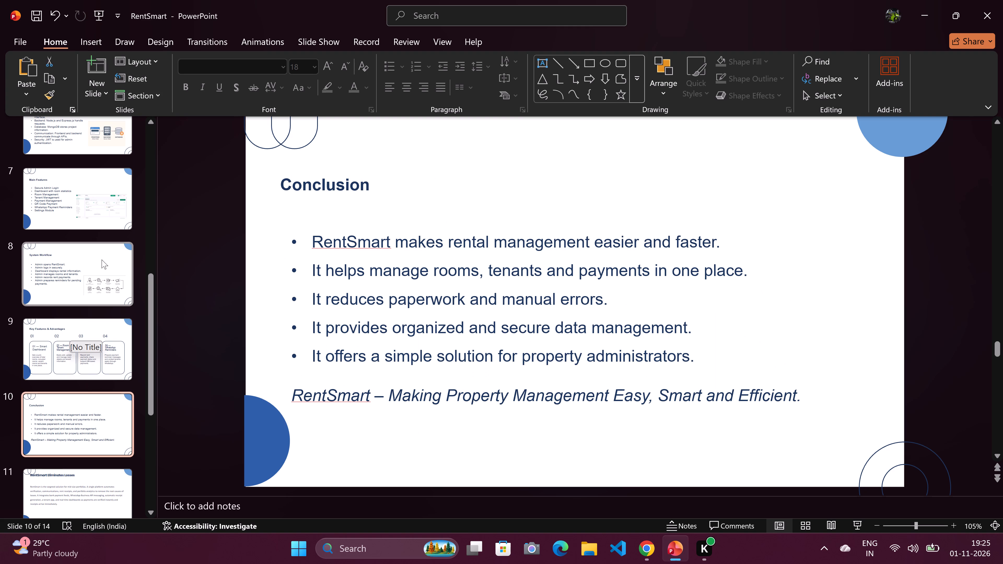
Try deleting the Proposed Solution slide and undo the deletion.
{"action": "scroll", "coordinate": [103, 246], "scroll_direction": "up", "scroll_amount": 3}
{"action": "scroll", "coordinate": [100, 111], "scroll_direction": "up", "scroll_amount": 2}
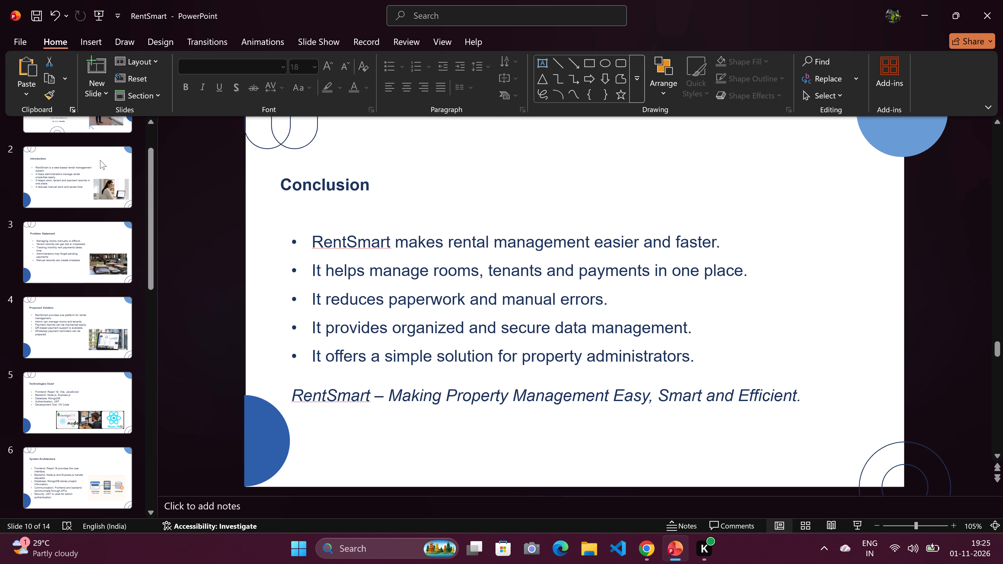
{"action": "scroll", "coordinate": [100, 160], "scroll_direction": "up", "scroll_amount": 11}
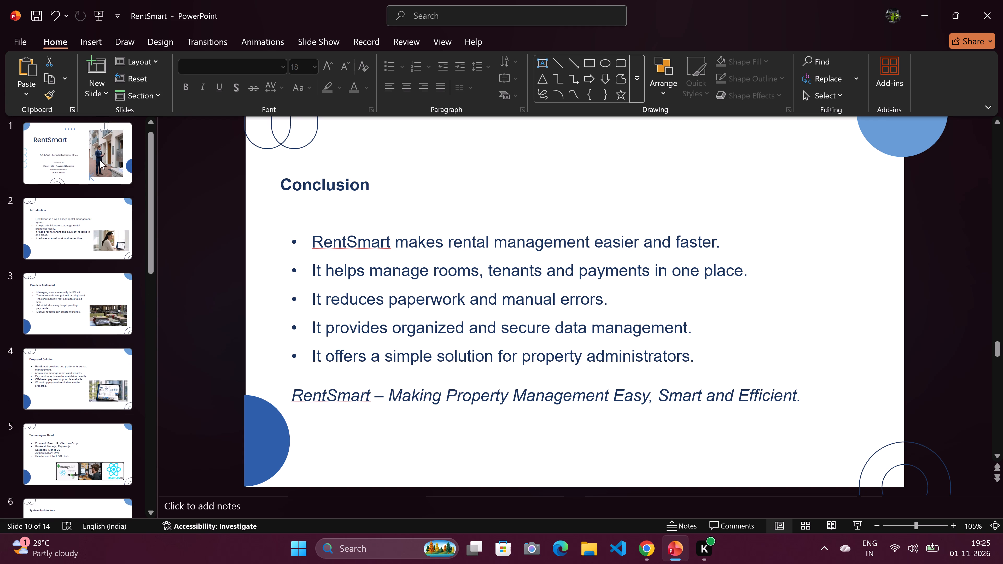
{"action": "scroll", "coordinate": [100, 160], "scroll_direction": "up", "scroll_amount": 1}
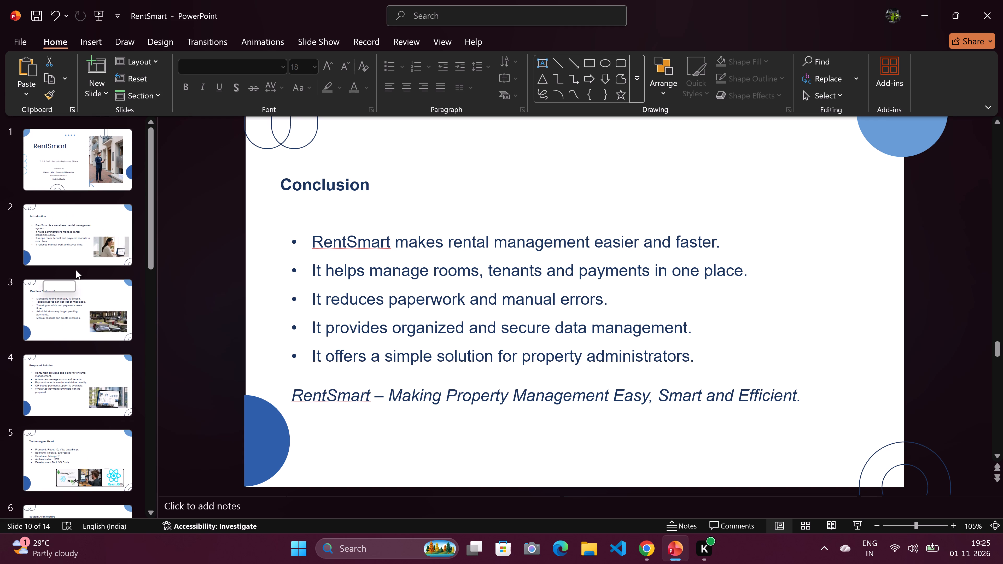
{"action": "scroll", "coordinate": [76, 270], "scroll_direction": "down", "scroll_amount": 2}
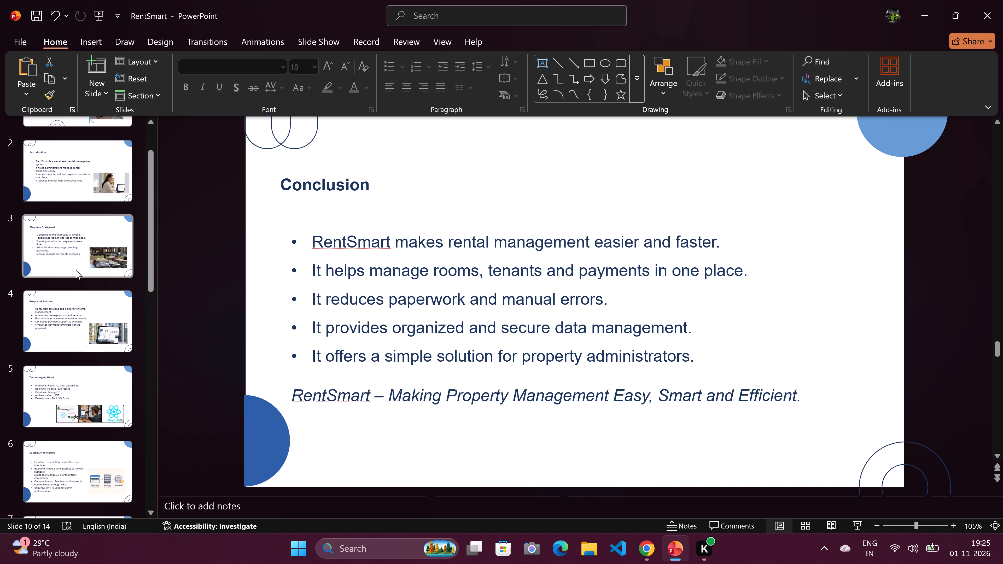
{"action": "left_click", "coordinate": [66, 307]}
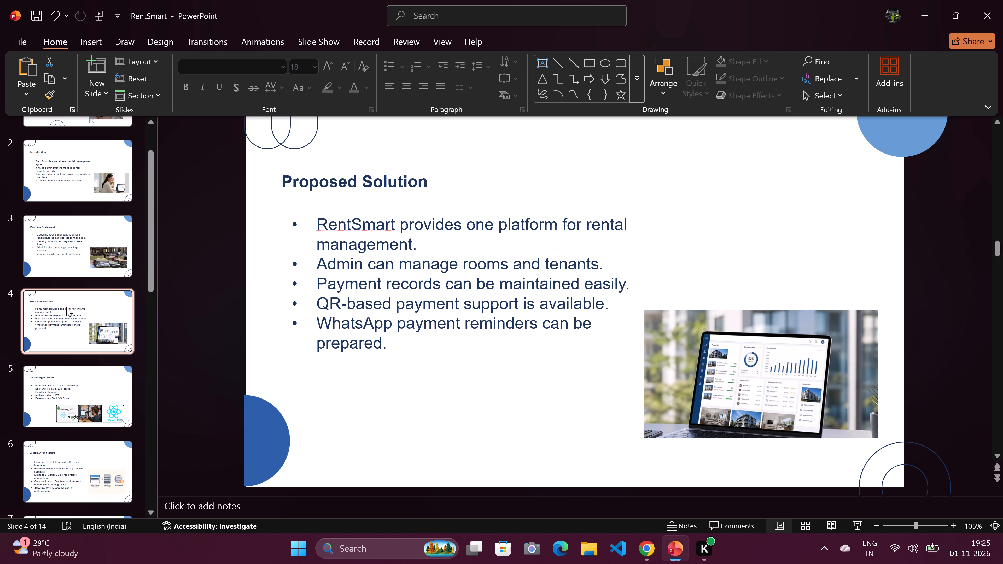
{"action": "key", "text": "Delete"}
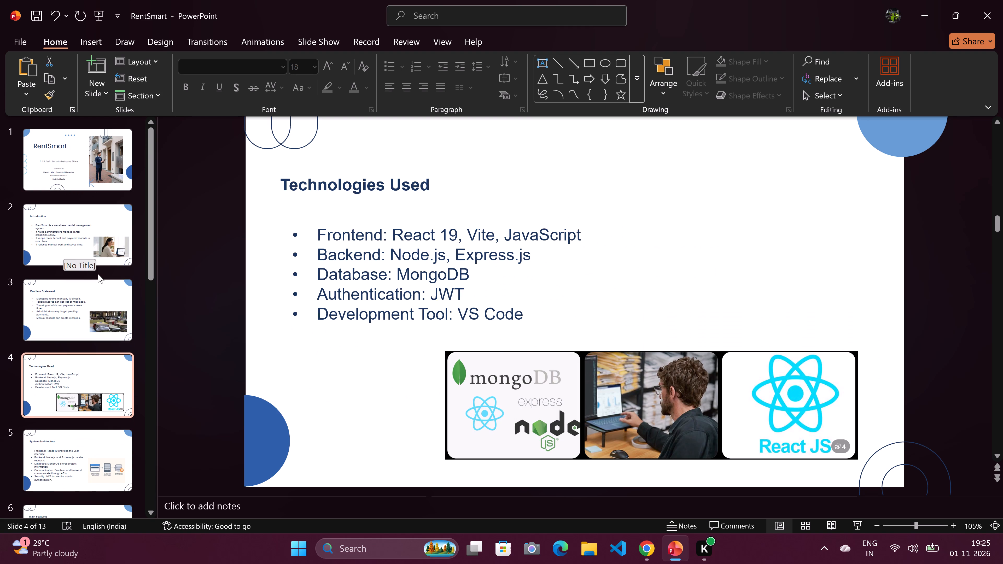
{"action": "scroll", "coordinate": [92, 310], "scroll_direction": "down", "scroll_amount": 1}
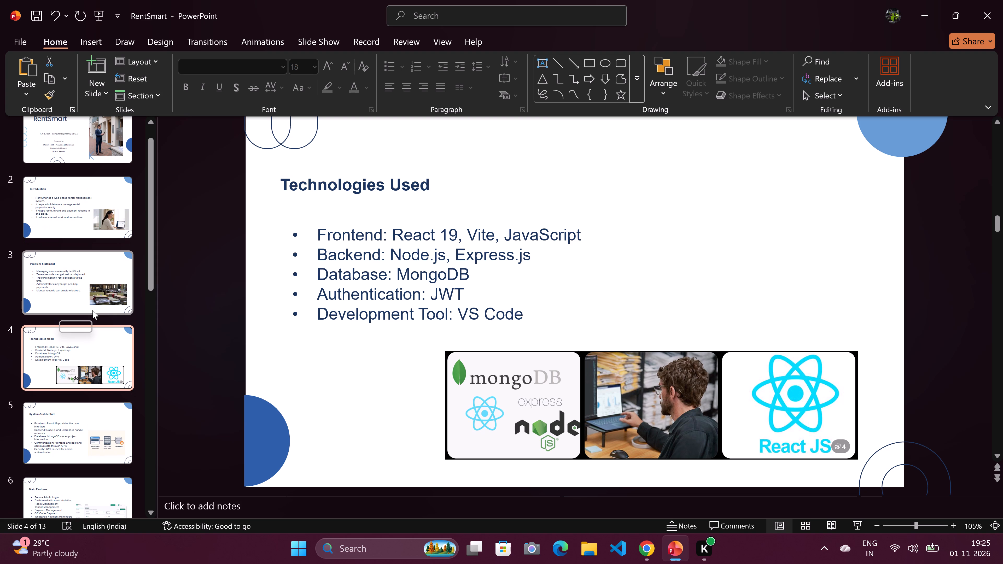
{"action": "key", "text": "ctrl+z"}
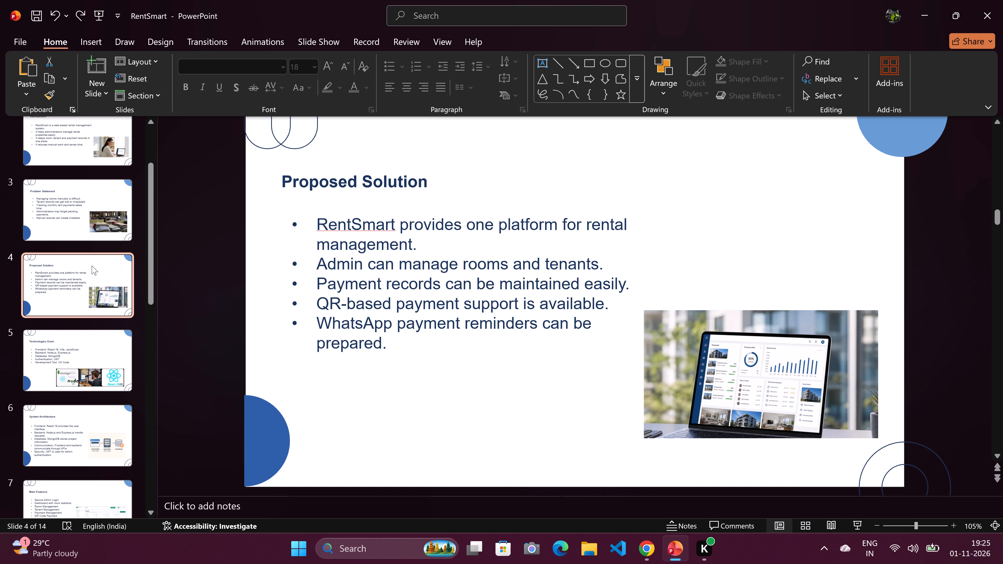
Delete the three leftover template slides after Conclusion: RentSmart Eliminates Losses, Automation Outperforms Alternatives, and 90-Day ROI.
{"action": "scroll", "coordinate": [89, 282], "scroll_direction": "down", "scroll_amount": 3}
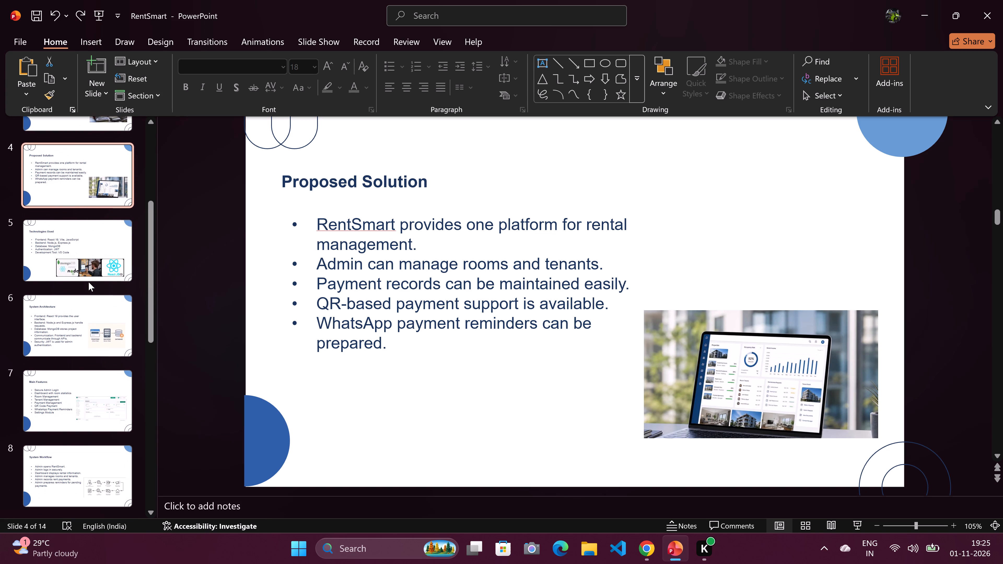
{"action": "scroll", "coordinate": [77, 318], "scroll_direction": "down", "scroll_amount": 1}
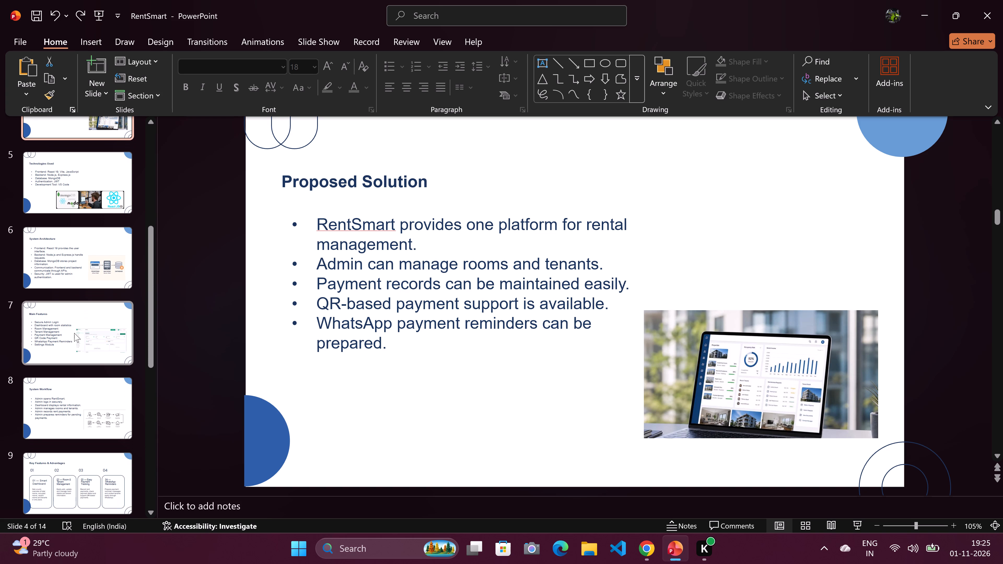
{"action": "scroll", "coordinate": [74, 333], "scroll_direction": "down", "scroll_amount": 2}
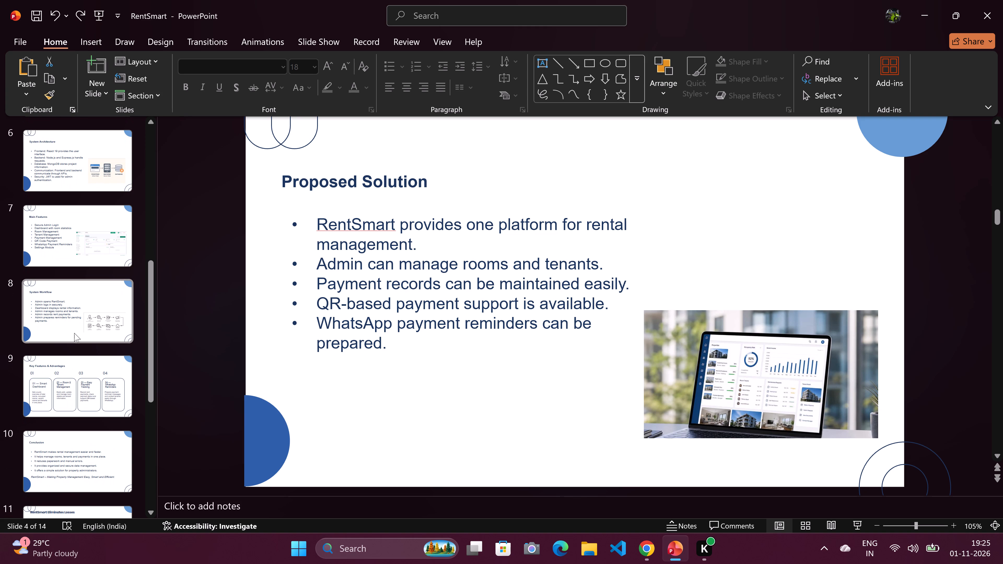
{"action": "scroll", "coordinate": [74, 333], "scroll_direction": "down", "scroll_amount": 1}
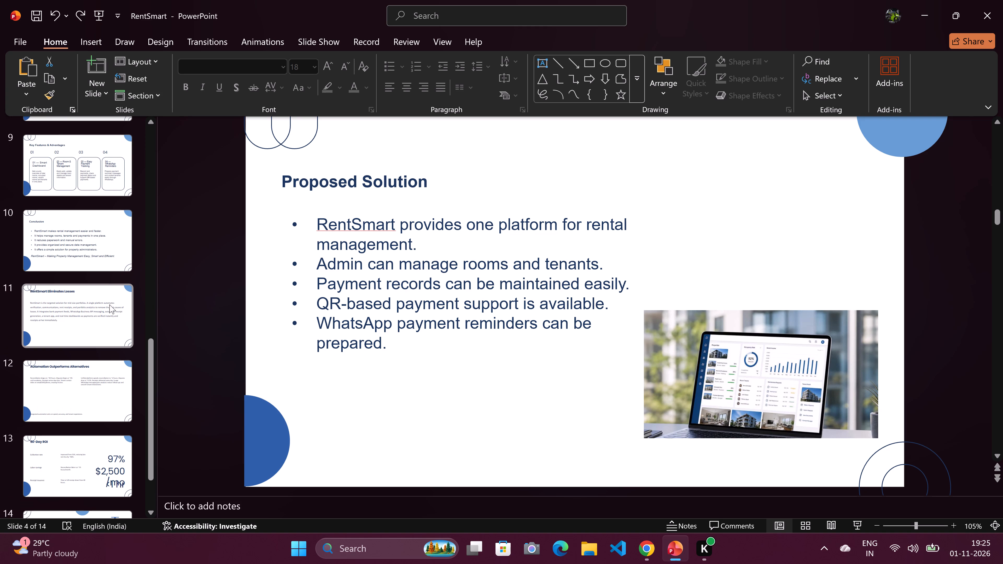
{"action": "left_click", "coordinate": [54, 328]}
{"action": "key", "text": "Delete"}
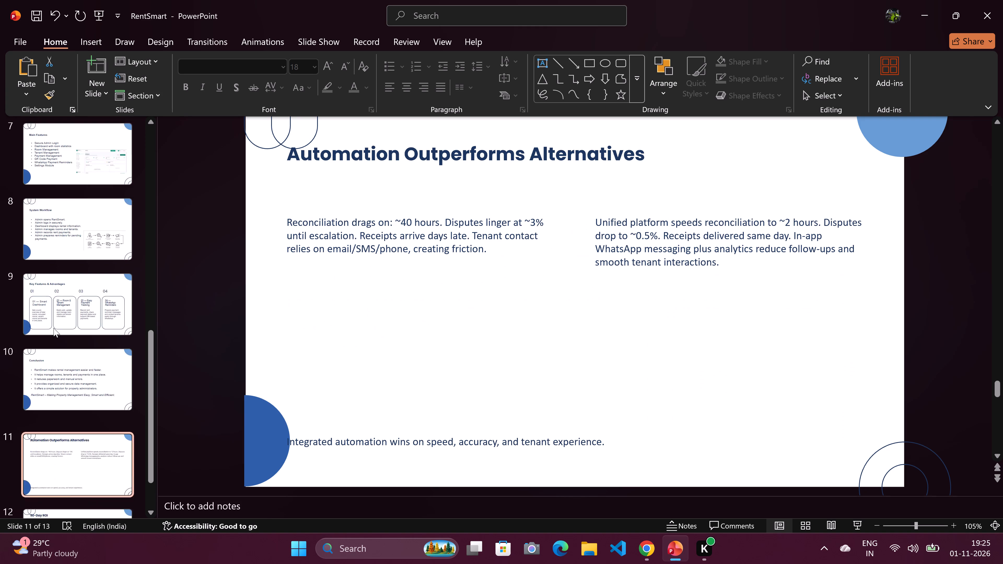
{"action": "left_click", "coordinate": [110, 371]}
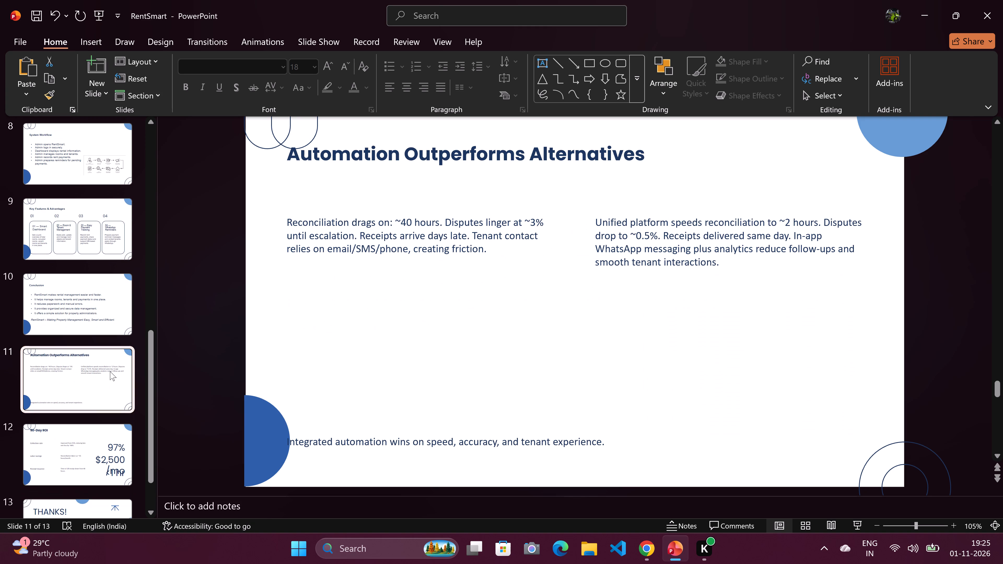
{"action": "key", "text": "Delete"}
{"action": "left_click", "coordinate": [115, 449]}
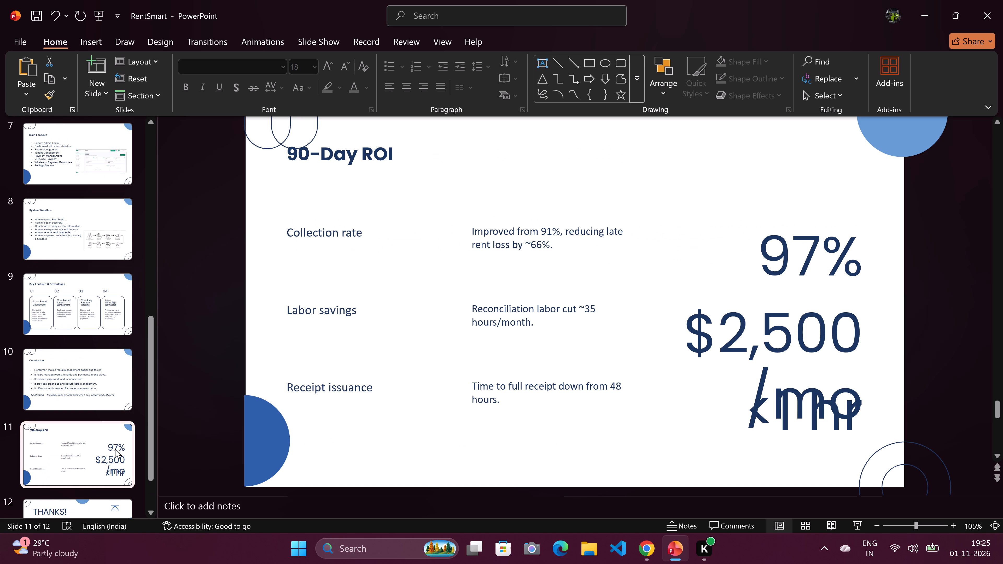
{"action": "key", "text": "Delete"}
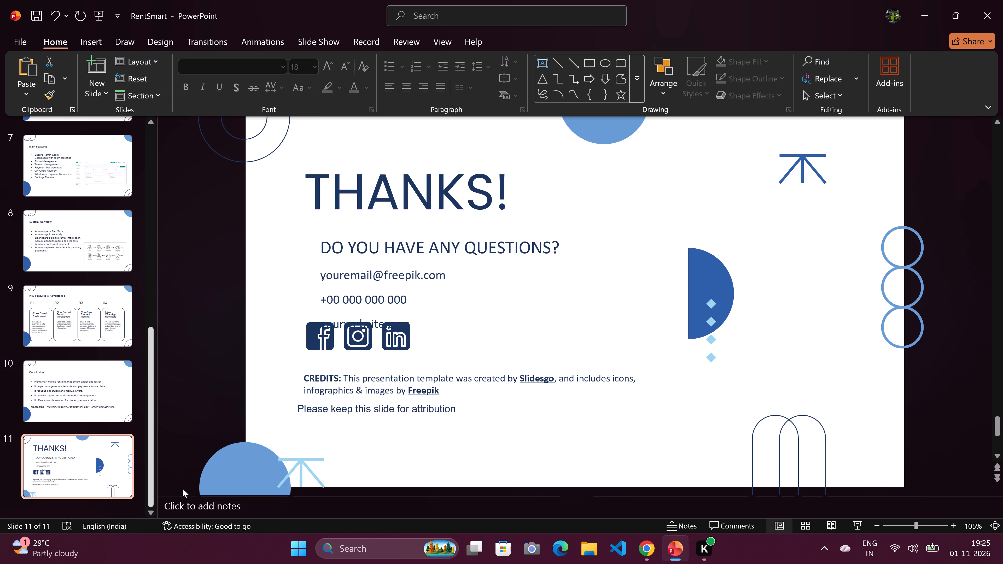
Clear the questions line and all placeholder email, phone and website lines from the subtitle box on the THANKS! slide.
{"action": "scroll", "coordinate": [157, 422], "scroll_direction": "down", "scroll_amount": 1}
{"action": "left_click", "coordinate": [495, 250]}
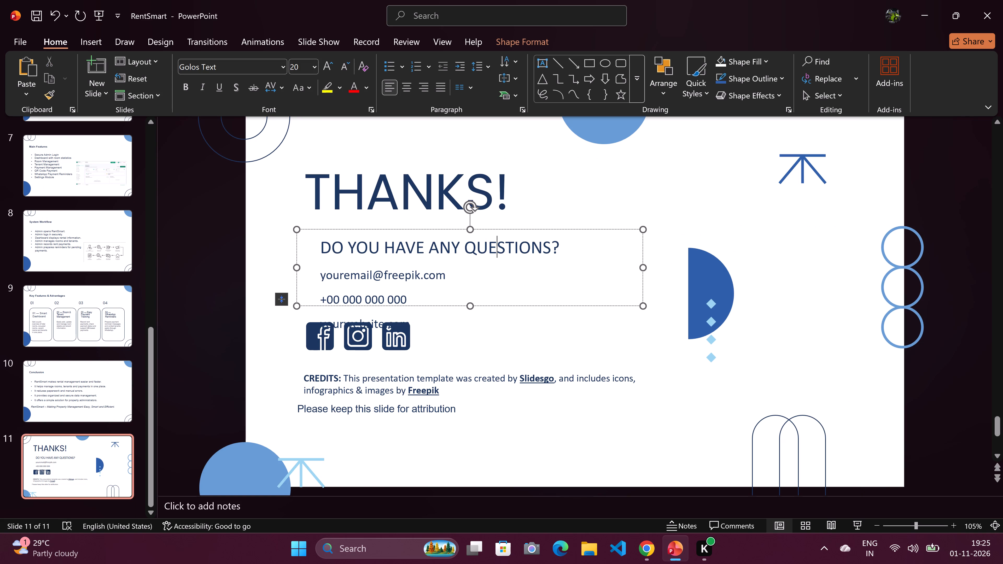
{"action": "key", "text": "Delete"}
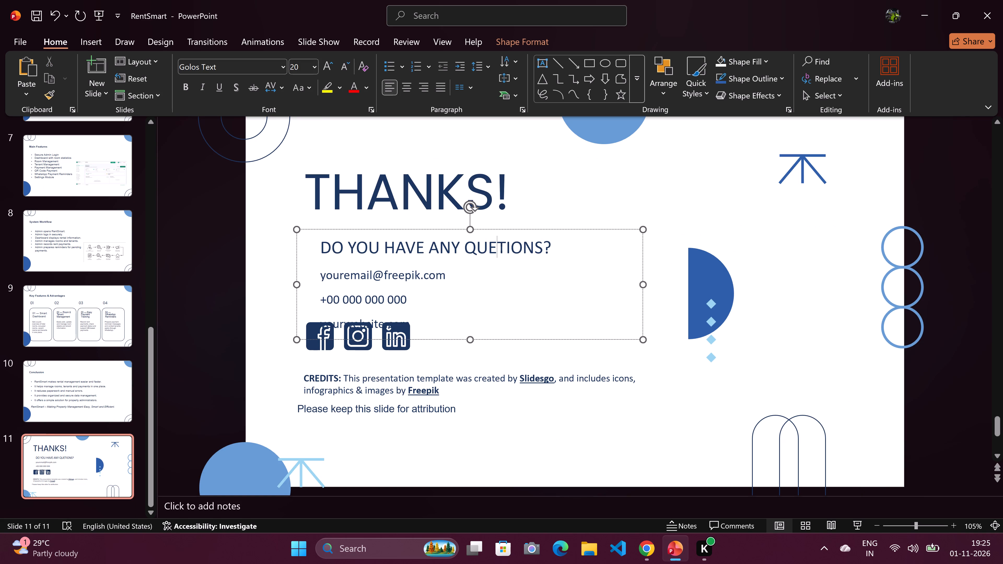
{"action": "left_click_drag", "start_coordinate": [466, 304], "coordinate": [331, 250]}
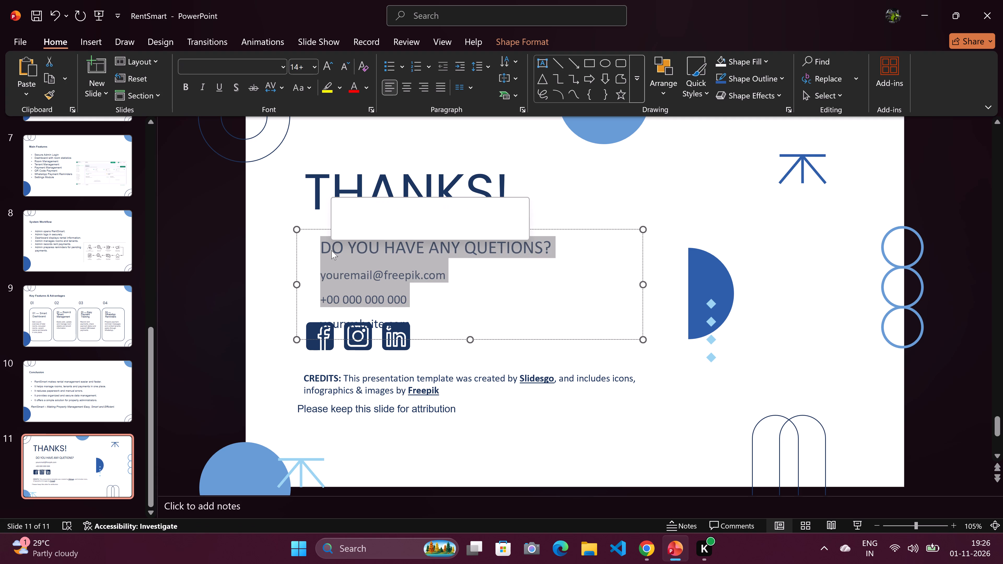
{"action": "key", "text": "Delete"}
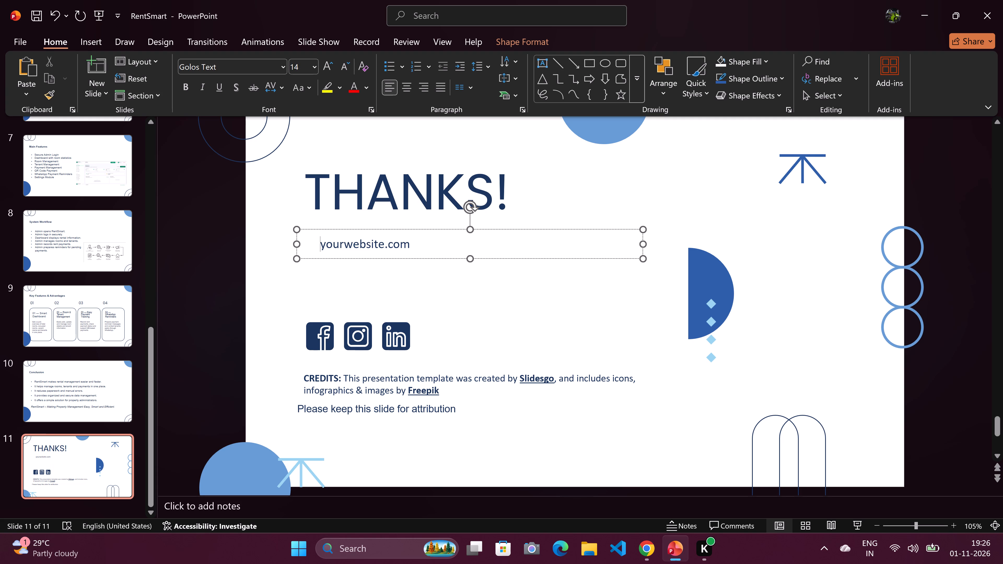
{"action": "left_click_drag", "start_coordinate": [419, 244], "coordinate": [303, 250]}
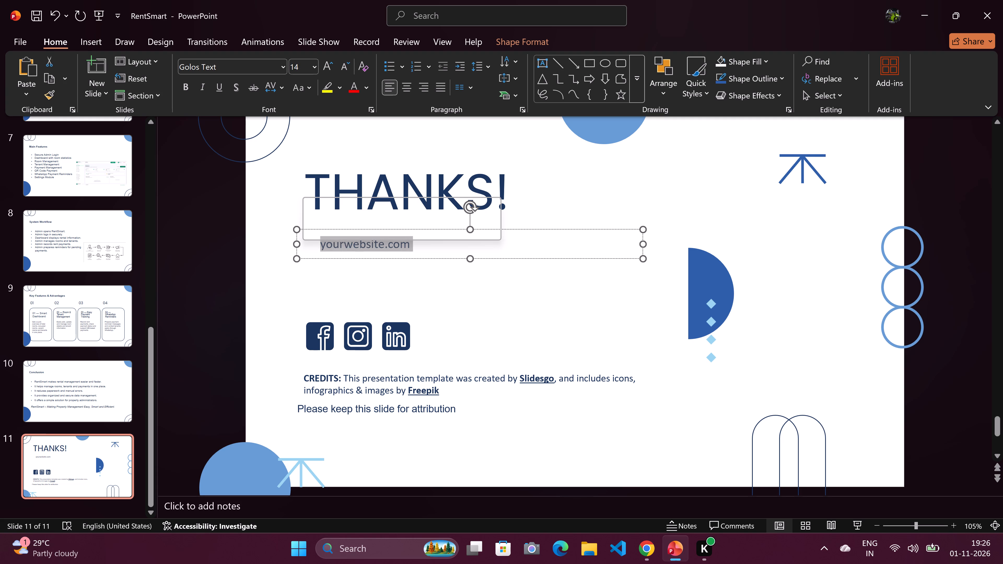
{"action": "key", "text": "Delete"}
{"action": "left_click", "coordinate": [368, 385]}
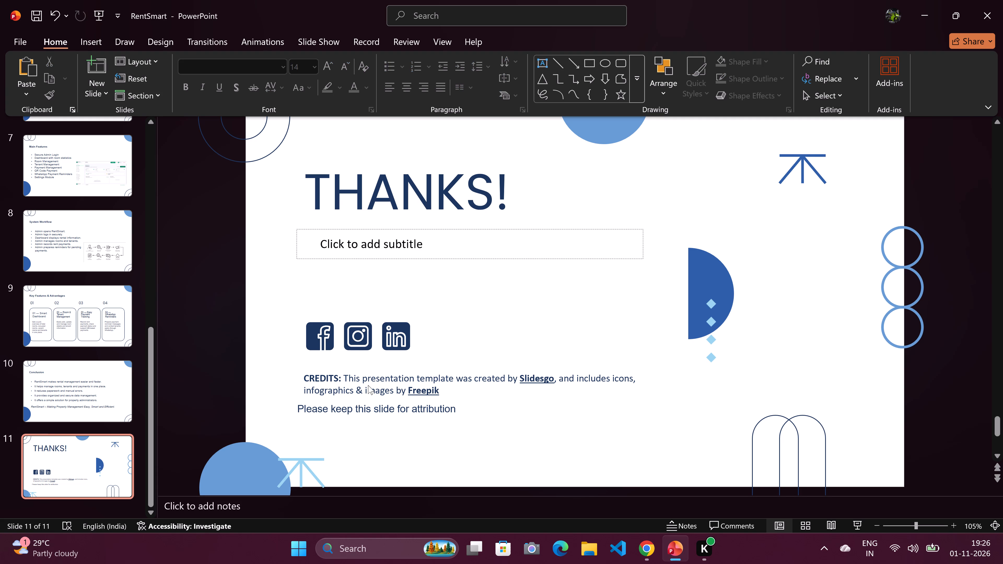
Delete the "Please keep this slide for attribution" text beneath the credits on the THANKS! slide.
{"action": "left_click_drag", "start_coordinate": [442, 404], "coordinate": [321, 362]}
{"action": "key", "text": "Delete"}
{"action": "key", "text": "Delete"}
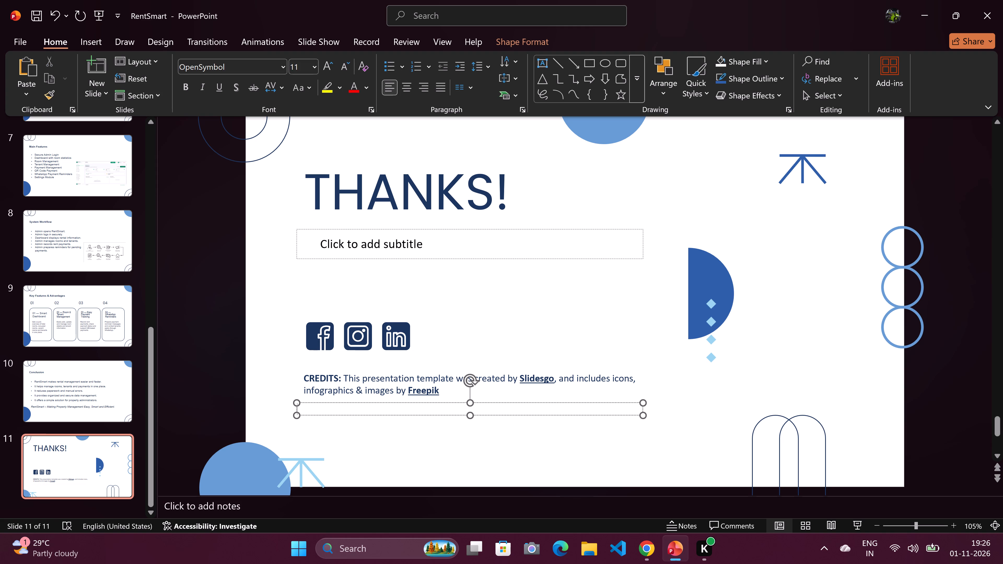
{"action": "key", "text": "Up"}
{"action": "left_click", "coordinate": [398, 454]}
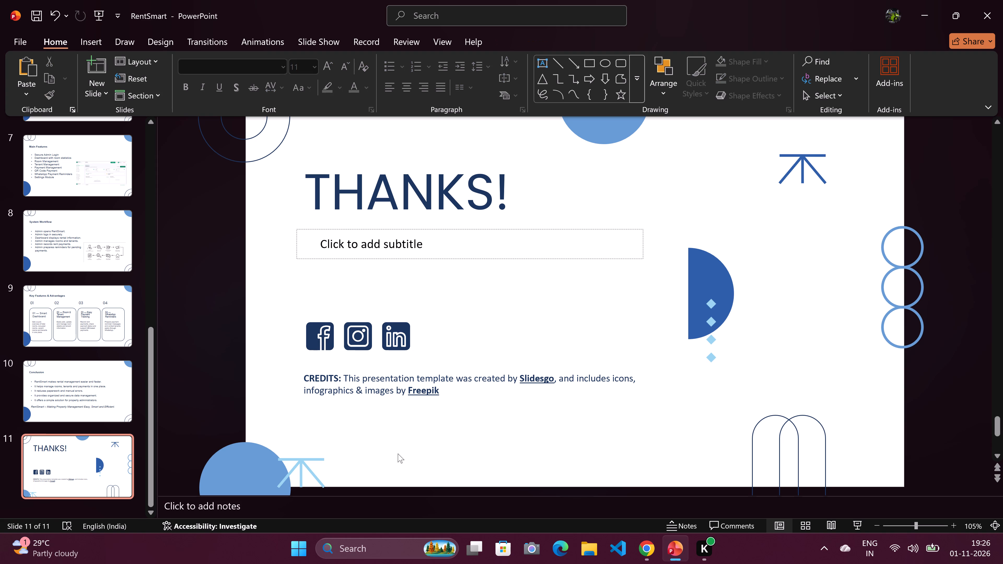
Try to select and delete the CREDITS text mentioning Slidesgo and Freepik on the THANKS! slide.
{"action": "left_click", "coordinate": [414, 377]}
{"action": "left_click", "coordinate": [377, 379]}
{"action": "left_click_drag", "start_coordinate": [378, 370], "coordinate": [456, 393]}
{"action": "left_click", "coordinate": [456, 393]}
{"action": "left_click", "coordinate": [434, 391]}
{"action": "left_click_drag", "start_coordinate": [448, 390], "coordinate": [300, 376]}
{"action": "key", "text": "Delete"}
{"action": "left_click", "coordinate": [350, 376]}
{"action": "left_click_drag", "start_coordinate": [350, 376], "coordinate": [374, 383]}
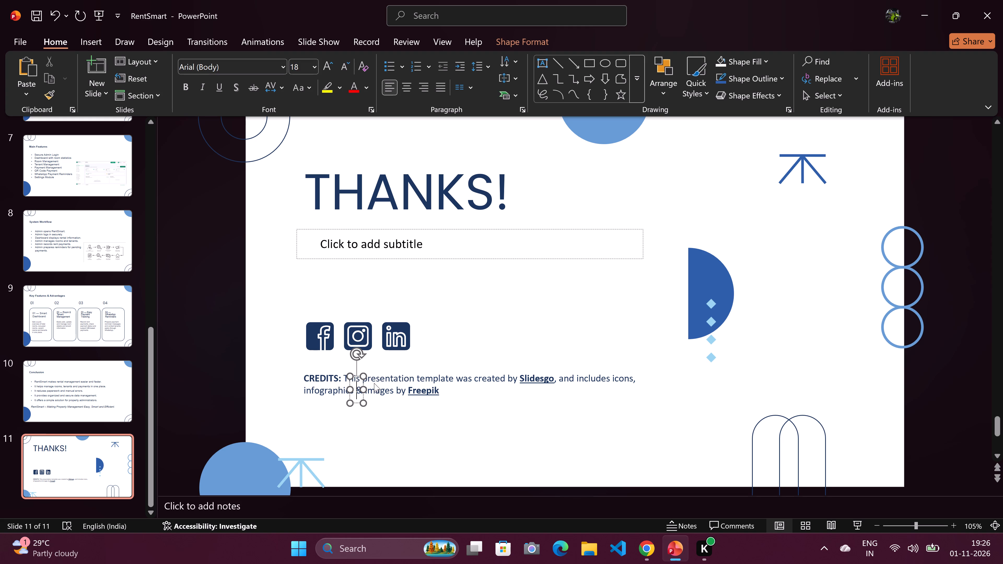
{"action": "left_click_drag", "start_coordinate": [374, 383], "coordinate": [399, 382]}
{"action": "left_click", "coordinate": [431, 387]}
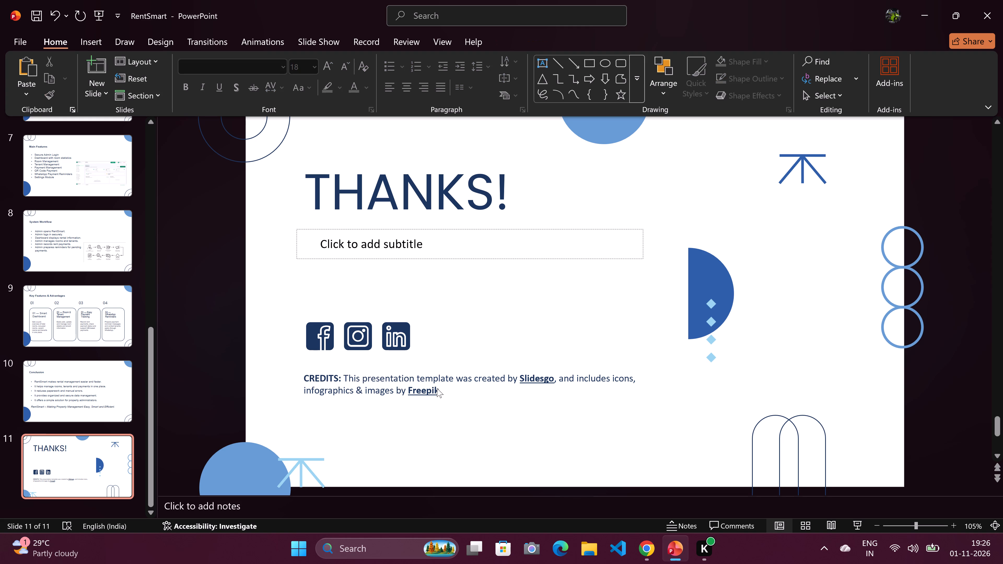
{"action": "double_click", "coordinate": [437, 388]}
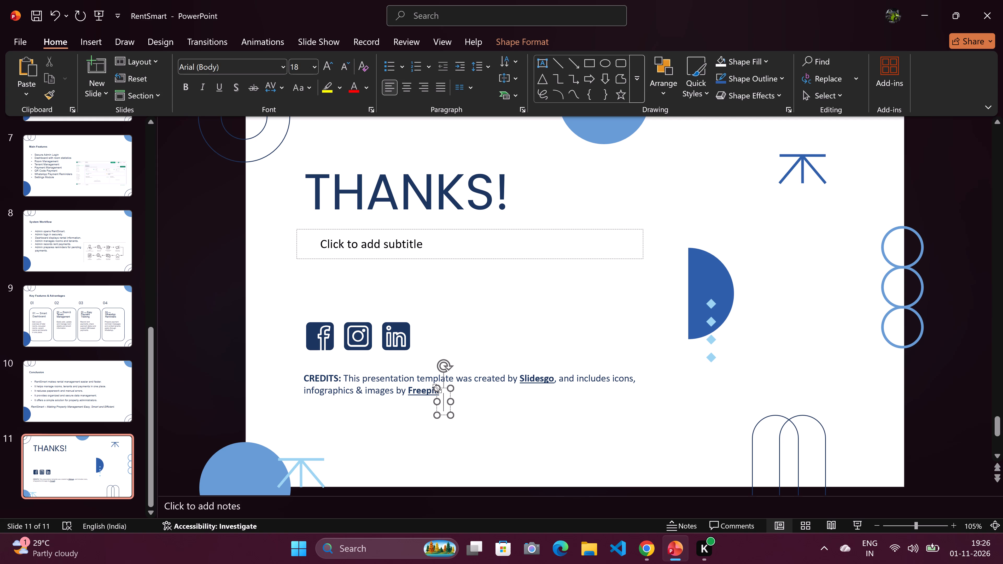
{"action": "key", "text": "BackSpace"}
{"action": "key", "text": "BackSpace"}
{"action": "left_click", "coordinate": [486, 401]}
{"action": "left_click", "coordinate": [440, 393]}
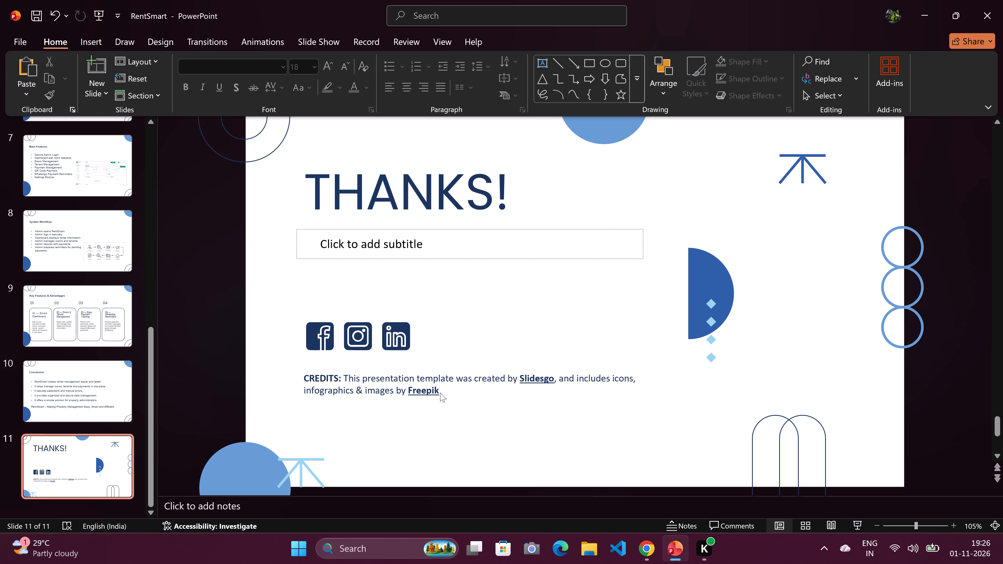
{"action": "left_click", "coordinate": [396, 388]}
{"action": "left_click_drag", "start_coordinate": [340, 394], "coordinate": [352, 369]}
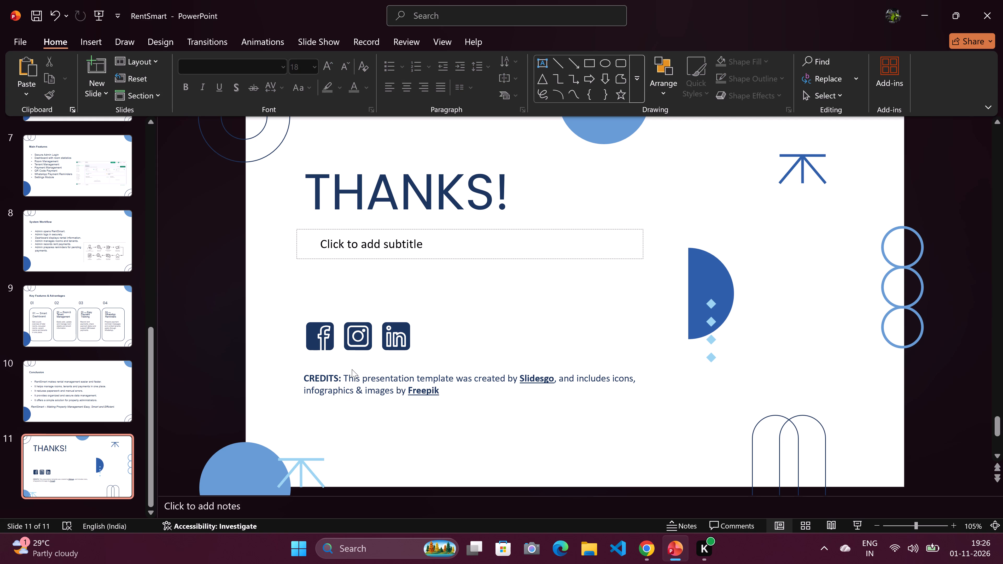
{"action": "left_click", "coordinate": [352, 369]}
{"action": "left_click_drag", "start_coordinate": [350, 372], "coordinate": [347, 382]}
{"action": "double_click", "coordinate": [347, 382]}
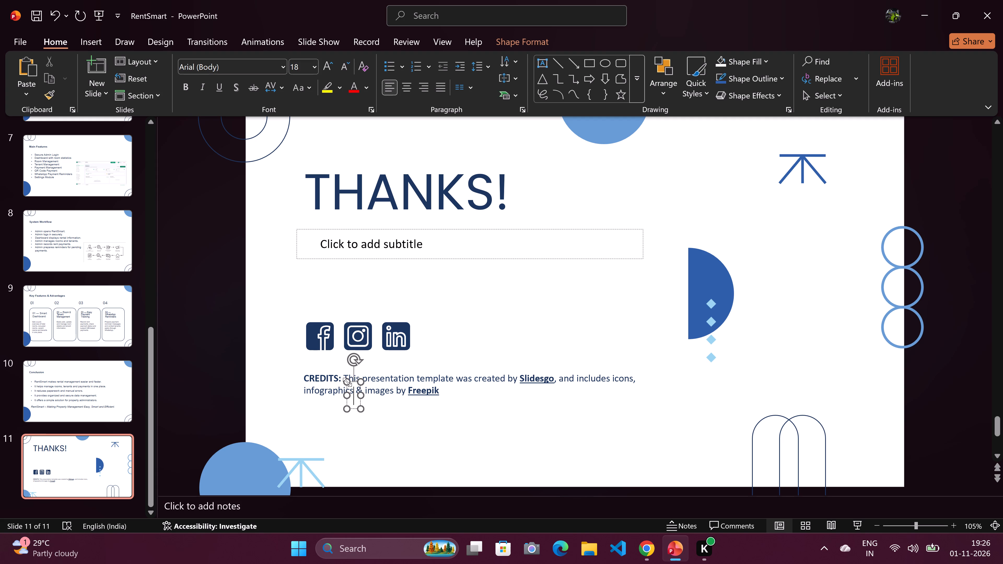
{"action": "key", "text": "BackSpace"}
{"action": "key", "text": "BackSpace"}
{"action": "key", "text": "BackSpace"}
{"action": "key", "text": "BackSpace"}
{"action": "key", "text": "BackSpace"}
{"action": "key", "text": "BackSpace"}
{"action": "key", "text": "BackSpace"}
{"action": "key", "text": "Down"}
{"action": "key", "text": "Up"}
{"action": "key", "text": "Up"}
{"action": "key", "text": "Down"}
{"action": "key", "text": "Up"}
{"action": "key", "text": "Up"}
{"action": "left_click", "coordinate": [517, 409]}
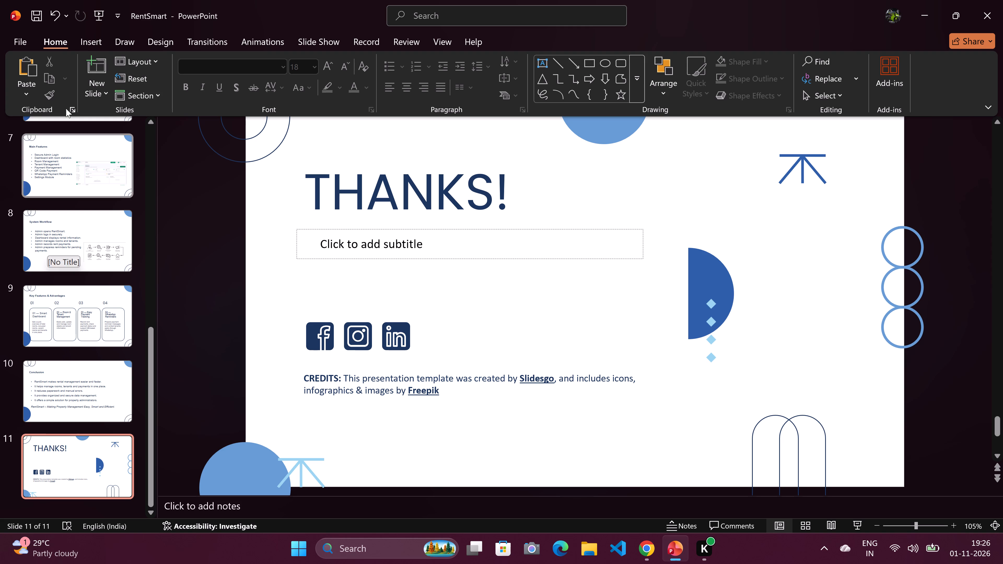
Add a new slide with the CUSTOM_10 layout after the THANKS! slide.
{"action": "left_click", "coordinate": [100, 93]}
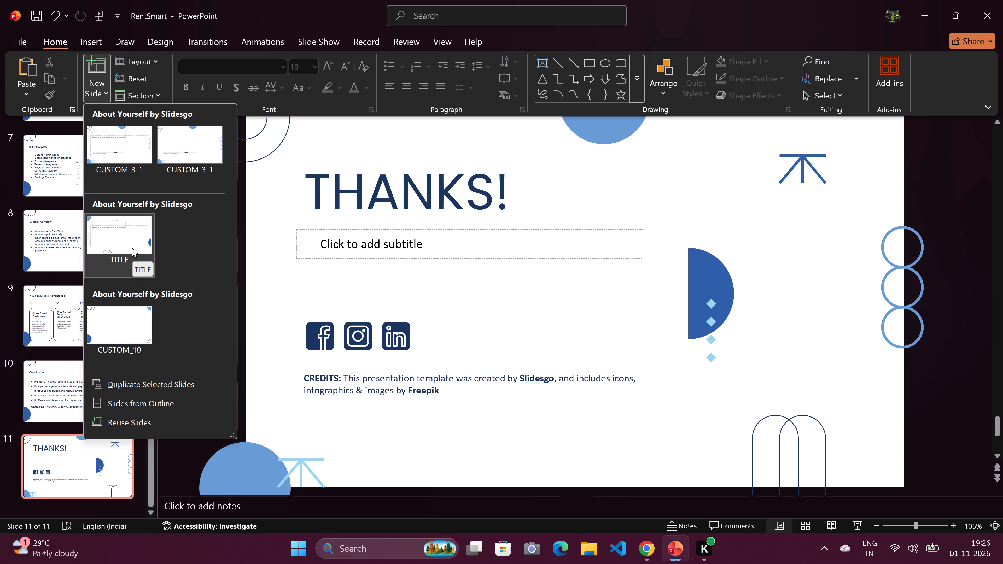
{"action": "left_click", "coordinate": [134, 330]}
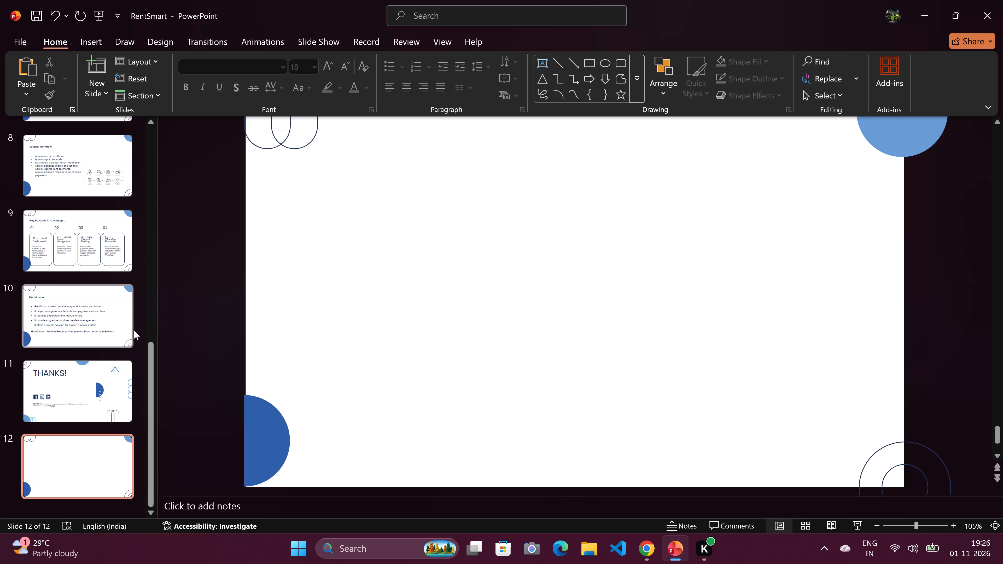
Copy the THANKS! title text from slide 11 and paste it onto the new blank slide 12.
{"action": "left_click", "coordinate": [91, 366]}
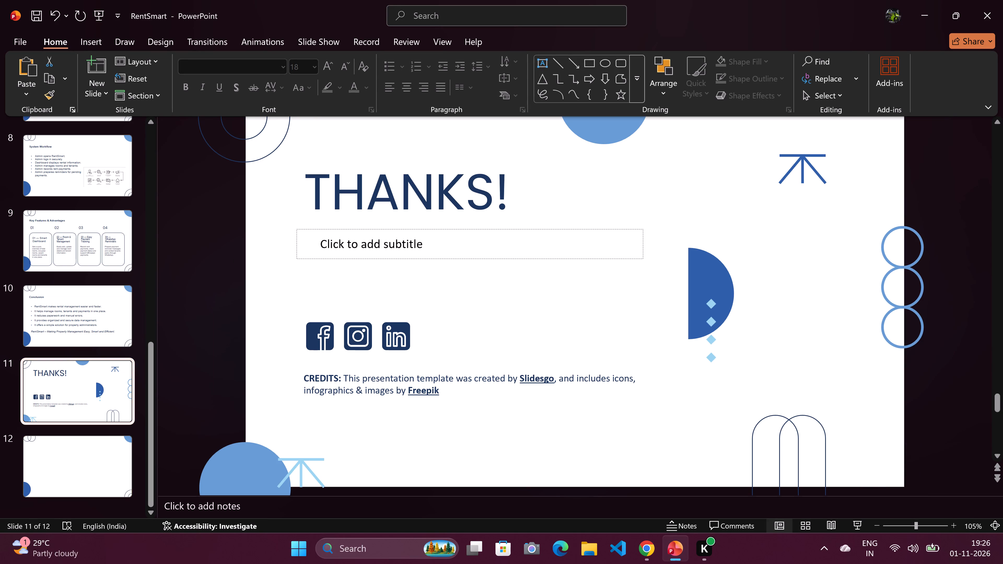
{"action": "left_click", "coordinate": [548, 189]}
{"action": "left_click", "coordinate": [462, 198]}
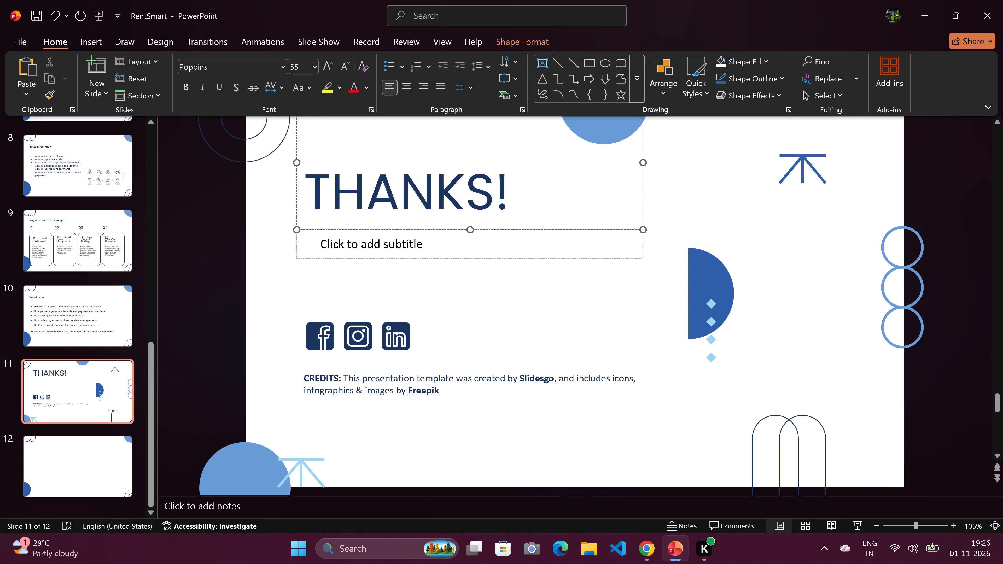
{"action": "left_click", "coordinate": [592, 204]}
{"action": "key", "text": "ctrl+a"}
{"action": "key", "text": "ctrl+c"}
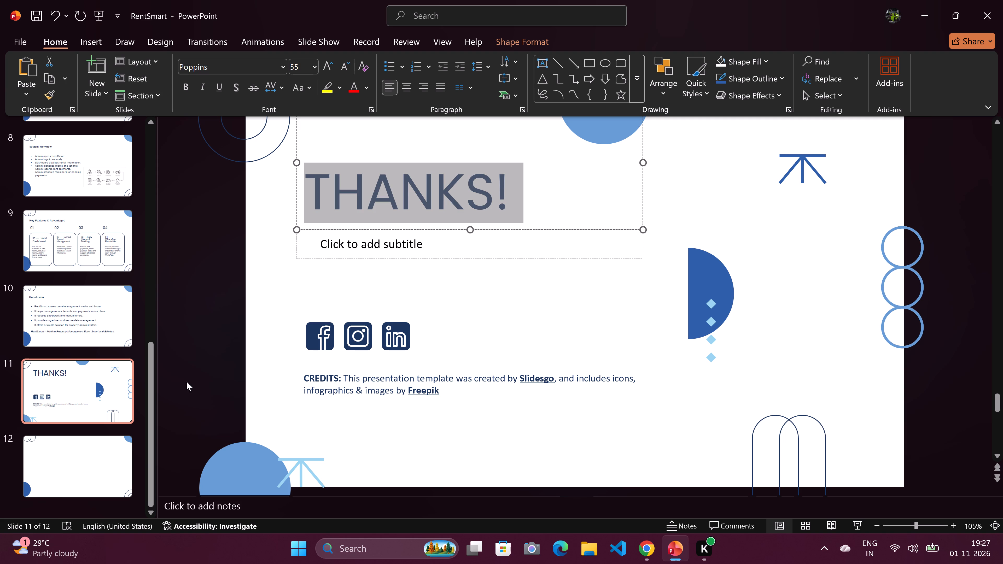
{"action": "left_click", "coordinate": [119, 446]}
{"action": "left_click", "coordinate": [356, 284]}
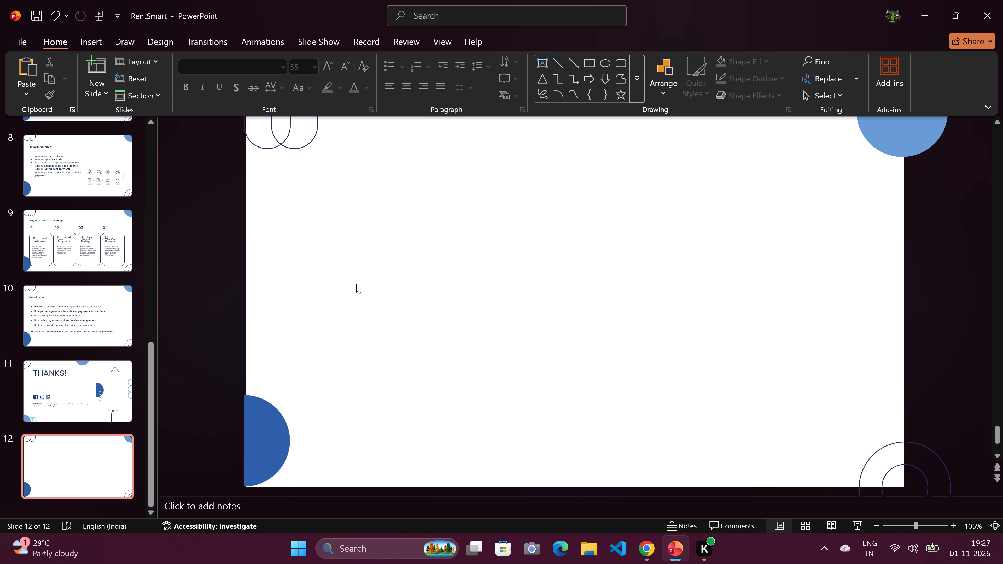
{"action": "left_click", "coordinate": [360, 228]}
{"action": "key", "text": "ctrl+v"}
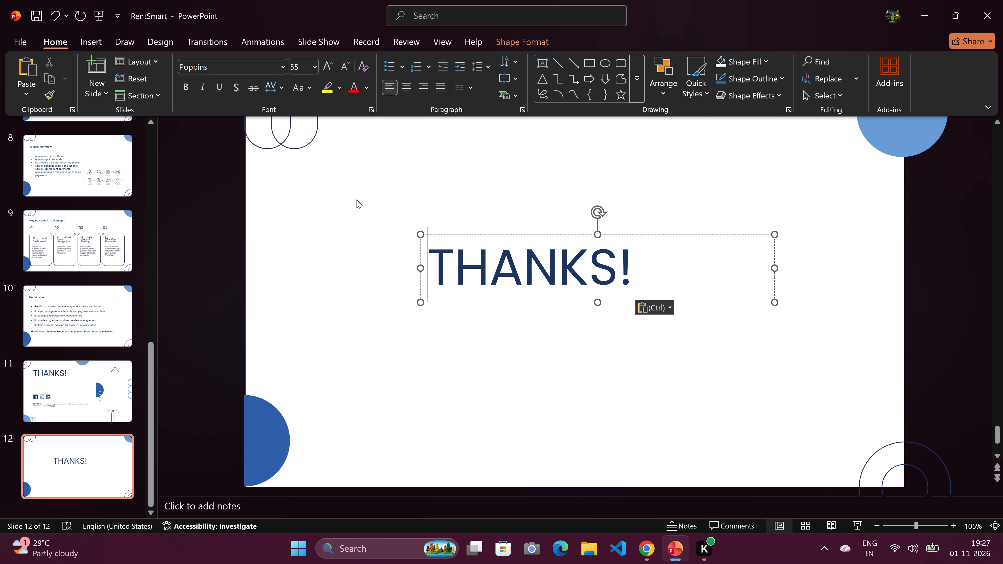
Reposition the pasted THANKS! text box on slide 12 to sit slightly left of the slide's centre.
{"action": "left_click_drag", "start_coordinate": [665, 272], "coordinate": [600, 265]}
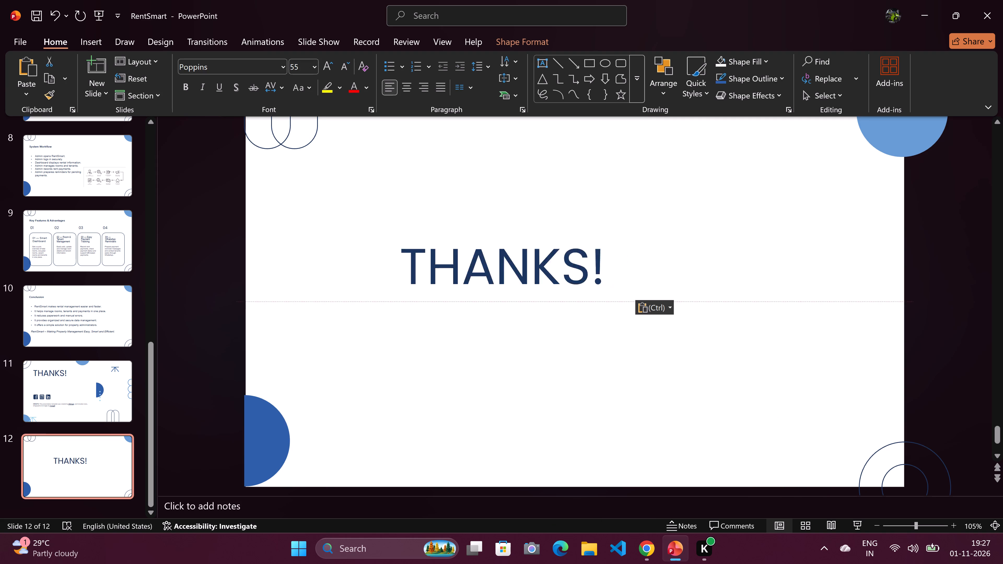
{"action": "left_click_drag", "start_coordinate": [600, 265], "coordinate": [562, 225]}
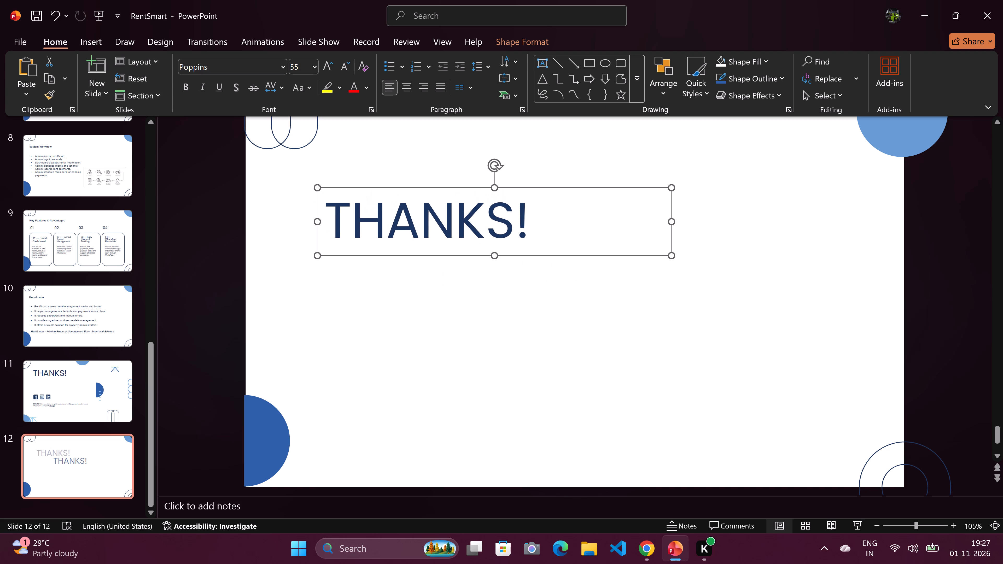
{"action": "left_click", "coordinate": [523, 310]}
{"action": "left_click_drag", "start_coordinate": [548, 225], "coordinate": [586, 307]}
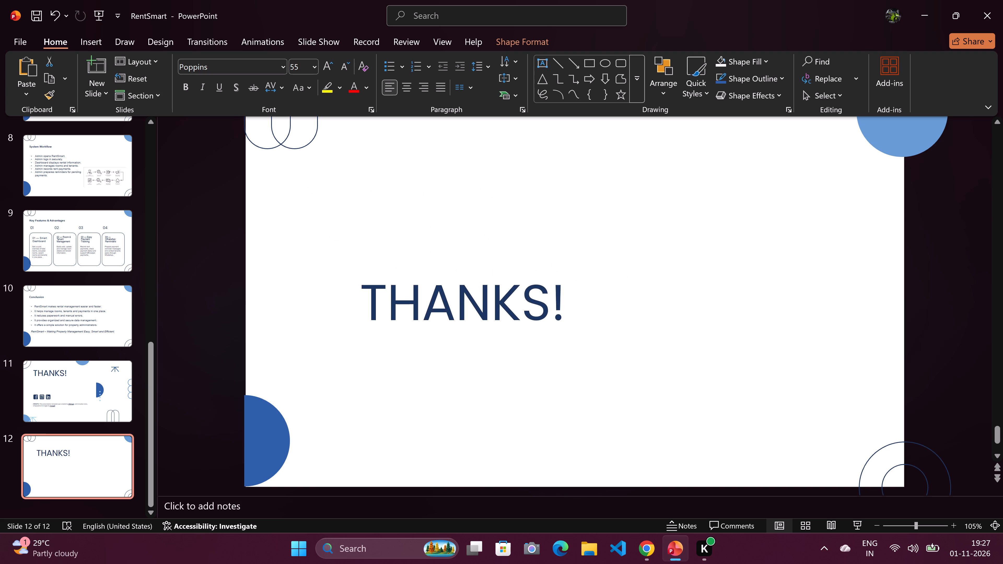
{"action": "left_click_drag", "start_coordinate": [586, 307], "coordinate": [575, 306]}
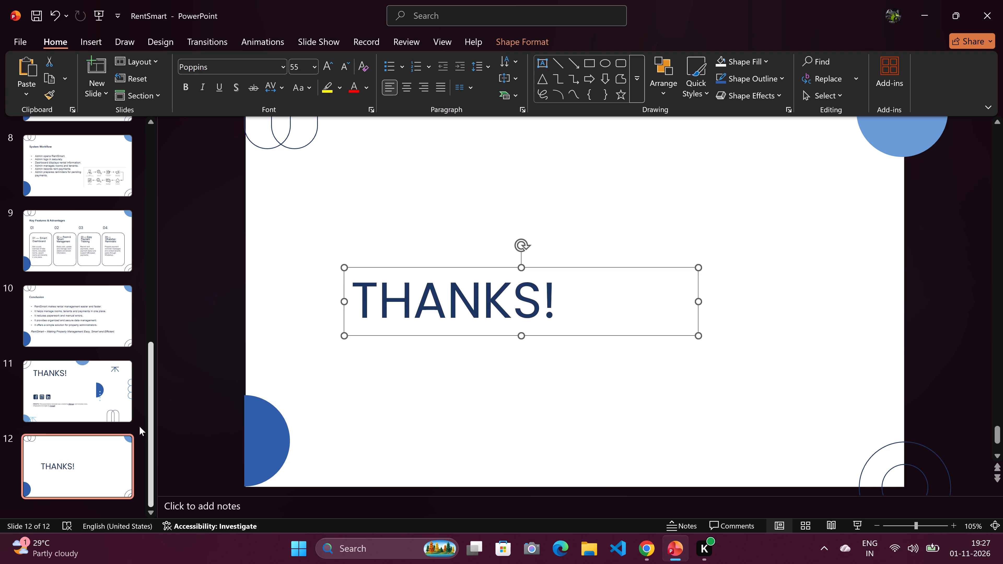
Copy the overlapping rounded-outline shape from slide 11 to slide 12 and position it partly below the slide's bottom edge, near the right corner.
{"action": "left_click", "coordinate": [126, 410]}
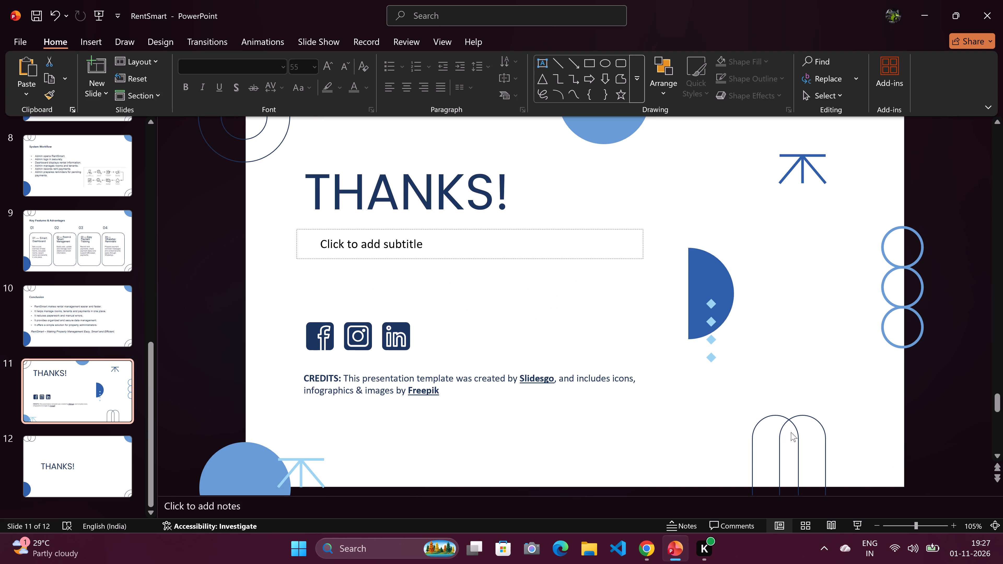
{"action": "left_click_drag", "start_coordinate": [776, 442], "coordinate": [778, 380]}
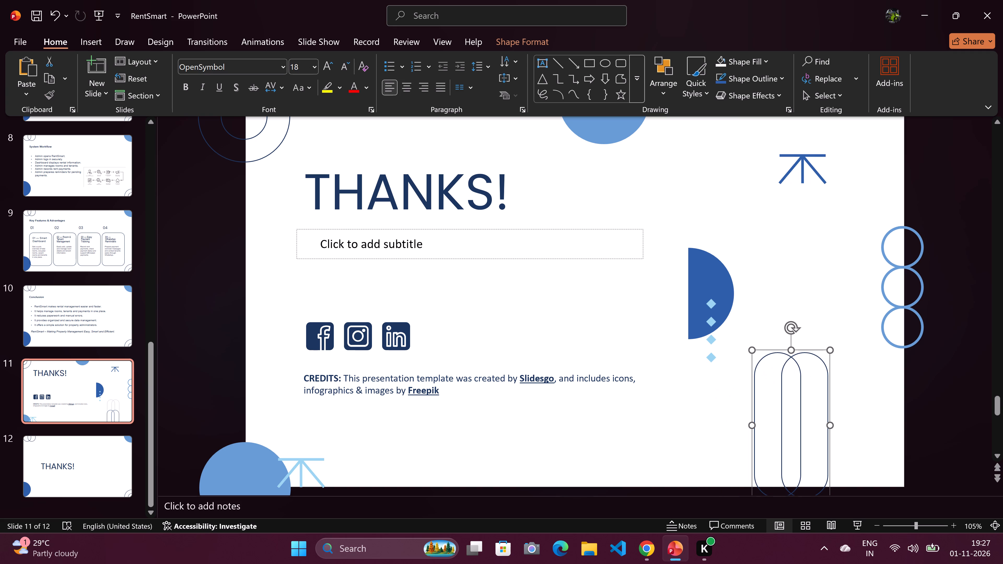
{"action": "key", "text": "ctrl+c"}
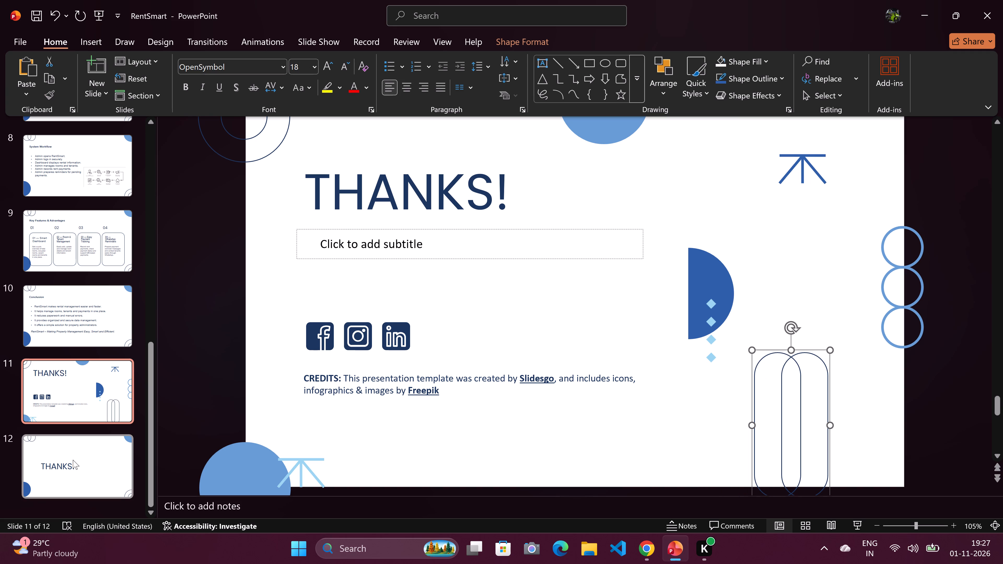
{"action": "left_click", "coordinate": [73, 469]}
{"action": "key", "text": "ctrl+v"}
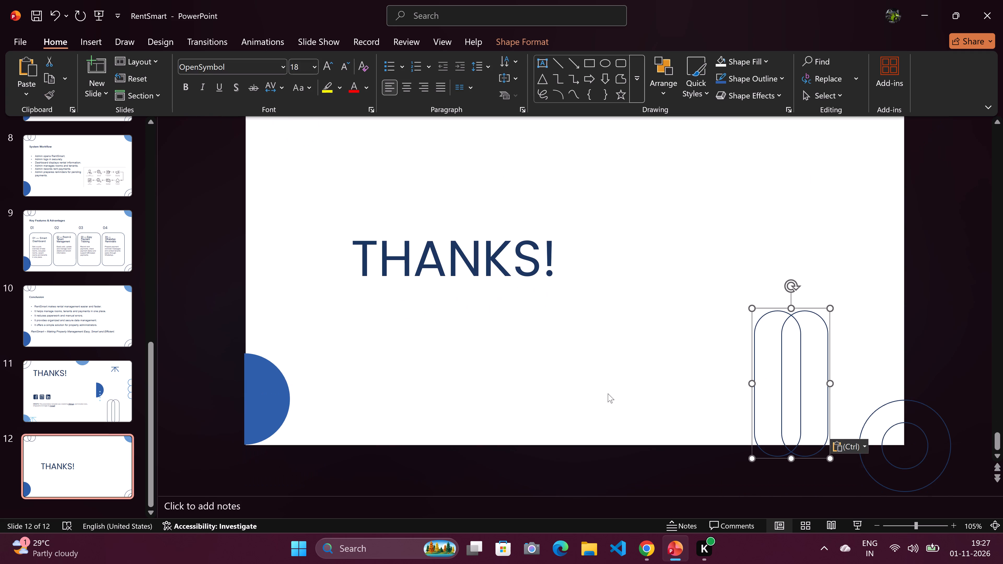
{"action": "left_click_drag", "start_coordinate": [784, 387], "coordinate": [782, 439]}
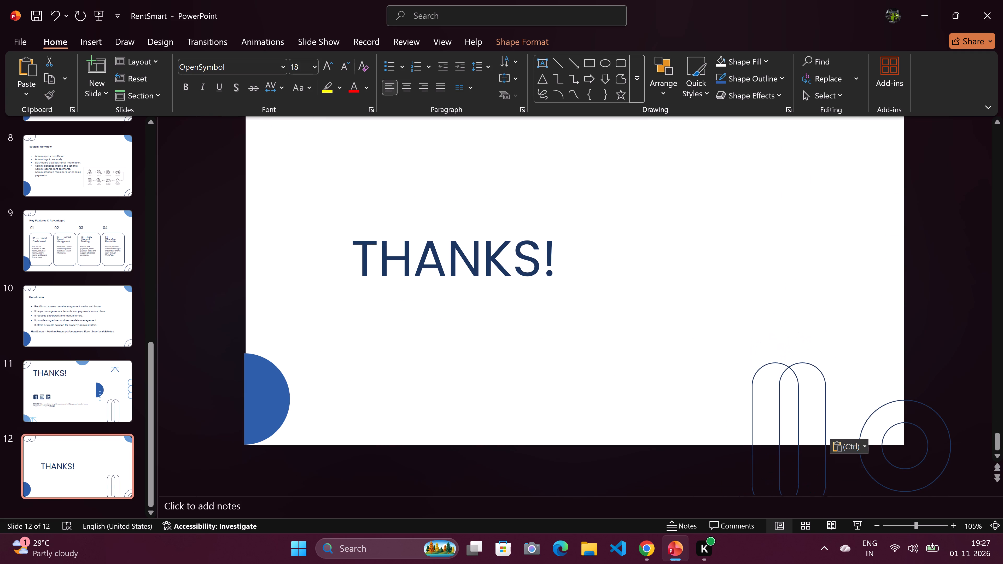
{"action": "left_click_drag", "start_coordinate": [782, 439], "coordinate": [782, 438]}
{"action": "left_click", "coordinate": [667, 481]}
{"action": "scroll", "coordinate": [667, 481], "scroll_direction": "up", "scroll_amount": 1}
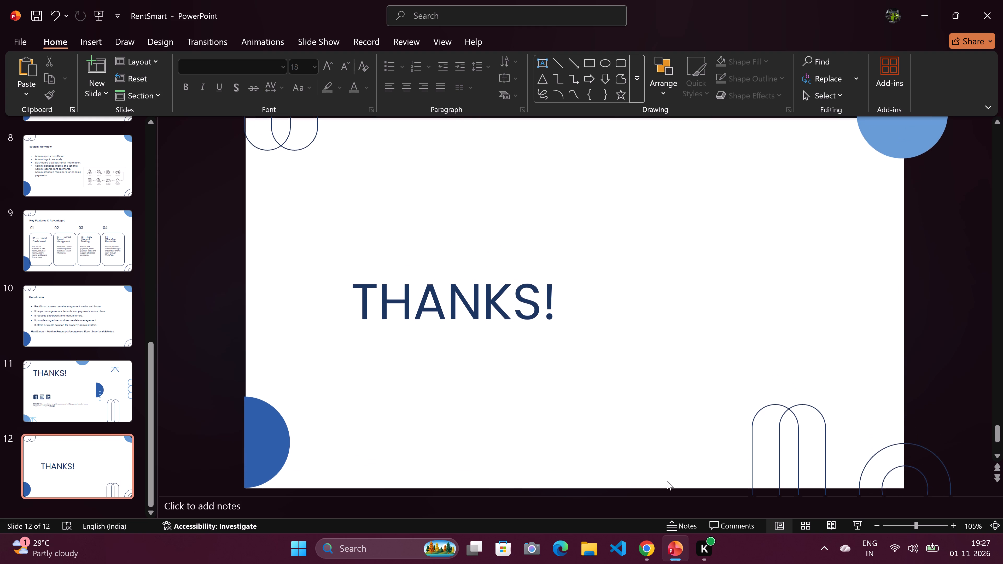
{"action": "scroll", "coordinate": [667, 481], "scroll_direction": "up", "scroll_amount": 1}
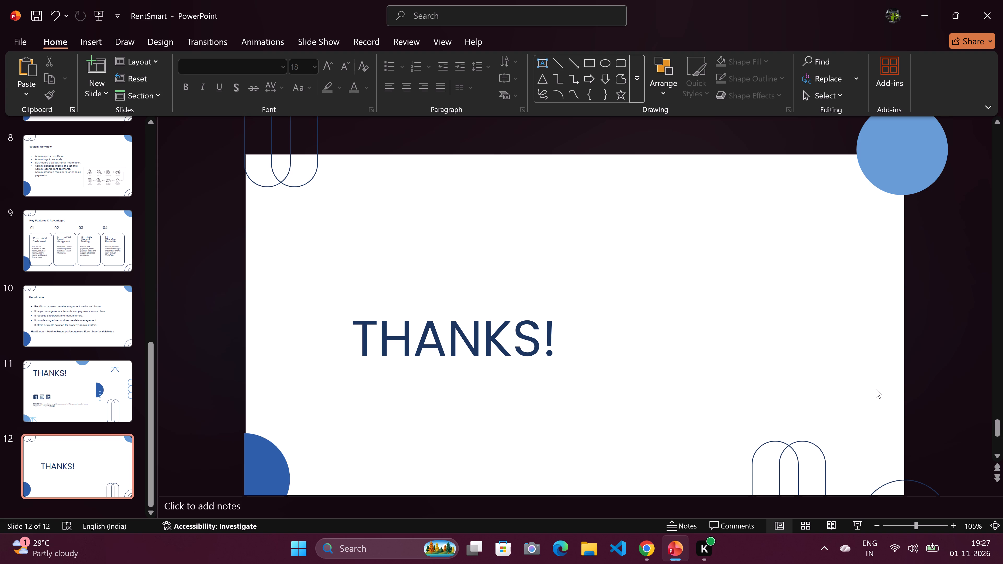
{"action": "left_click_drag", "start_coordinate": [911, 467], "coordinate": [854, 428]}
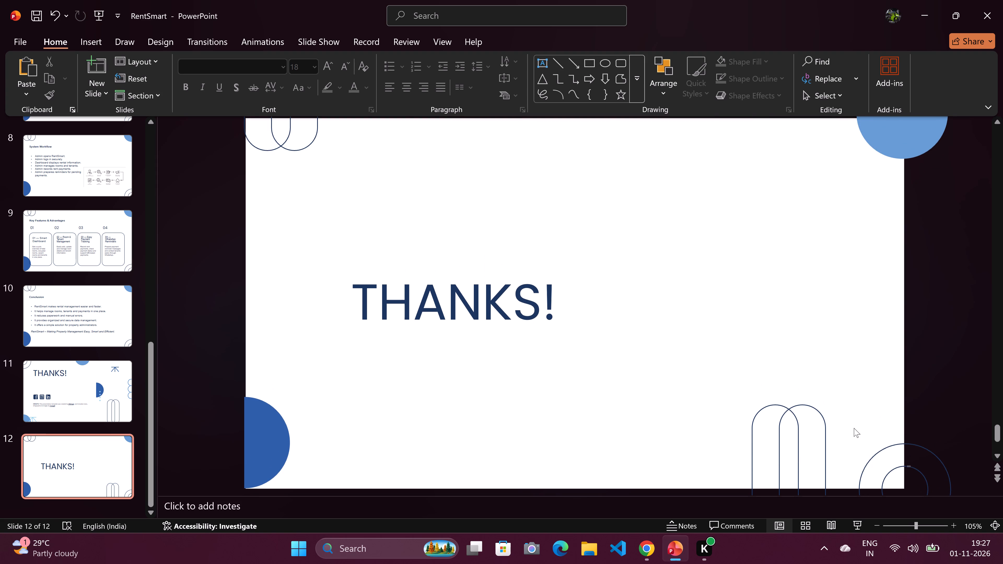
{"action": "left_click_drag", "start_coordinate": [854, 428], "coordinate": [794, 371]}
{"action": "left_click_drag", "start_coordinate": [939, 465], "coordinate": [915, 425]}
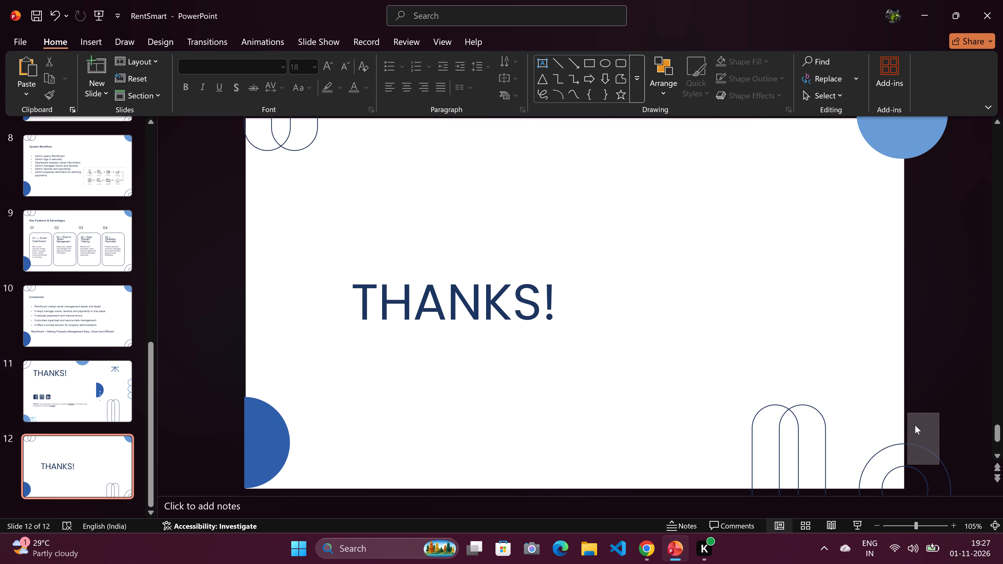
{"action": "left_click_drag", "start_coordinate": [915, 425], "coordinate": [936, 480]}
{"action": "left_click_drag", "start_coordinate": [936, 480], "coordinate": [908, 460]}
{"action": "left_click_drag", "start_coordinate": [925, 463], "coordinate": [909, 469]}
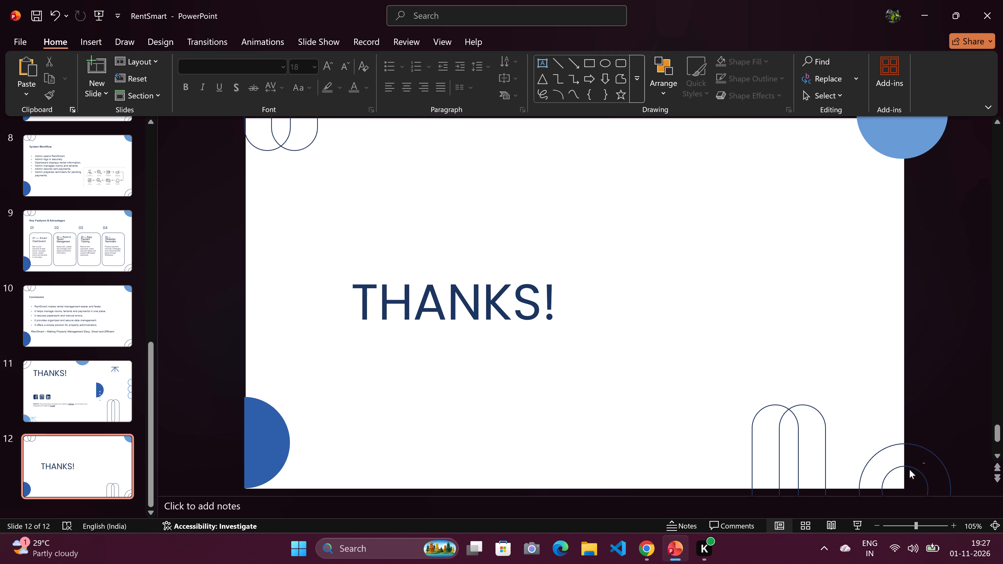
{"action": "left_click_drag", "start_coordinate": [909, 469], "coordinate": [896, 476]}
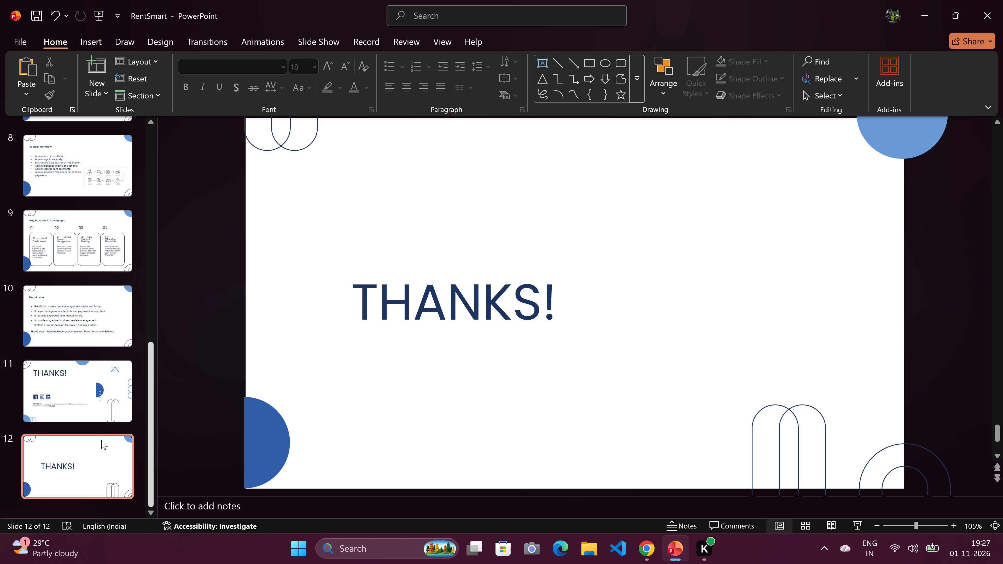
Delete the Instagram, Facebook and LinkedIn icons from the original THANKS! slide, slide 11.
{"action": "left_click", "coordinate": [101, 392]}
{"action": "left_click", "coordinate": [367, 343]}
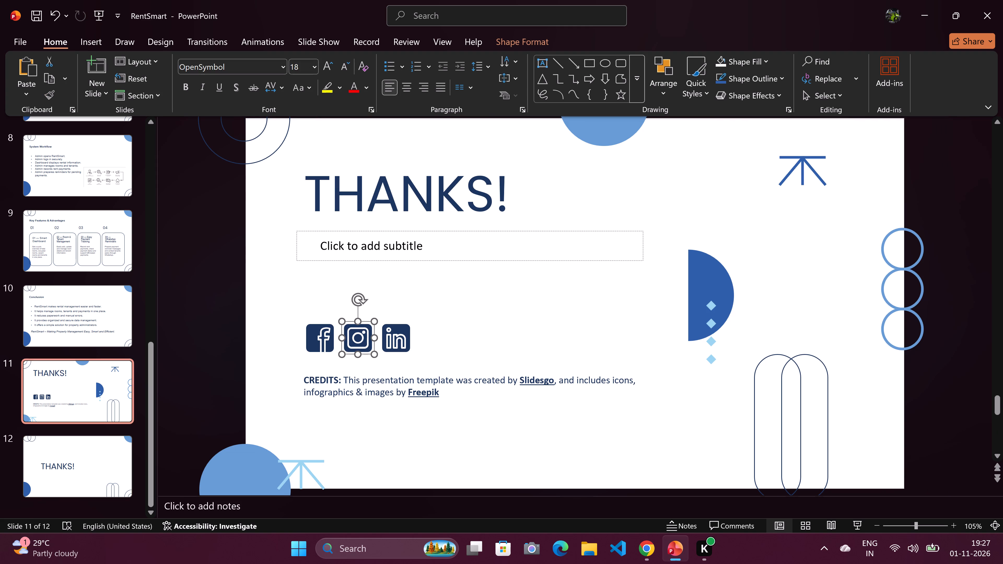
{"action": "key", "text": "Delete"}
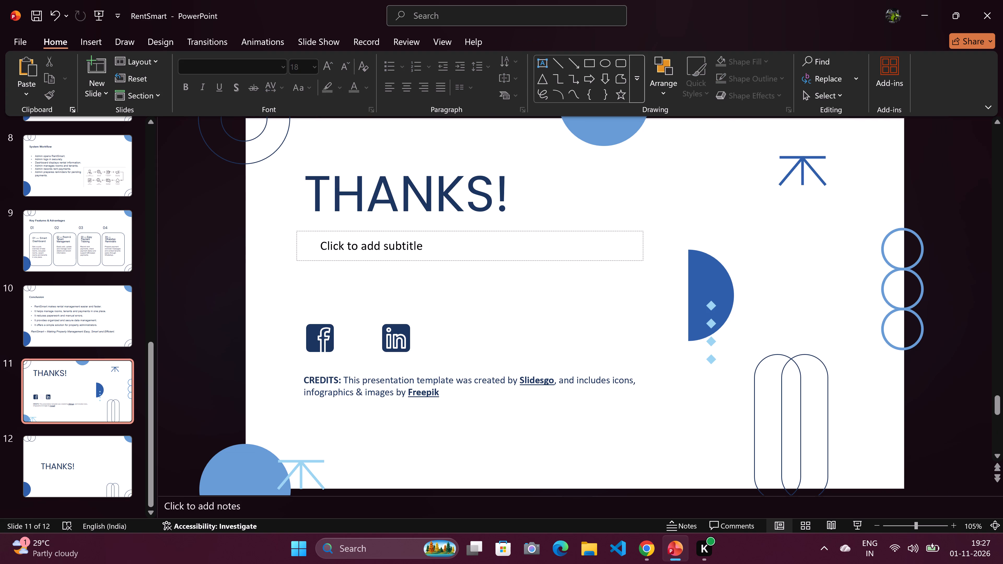
{"action": "left_click", "coordinate": [320, 339]}
{"action": "key", "text": "Delete"}
{"action": "left_click", "coordinate": [395, 331]}
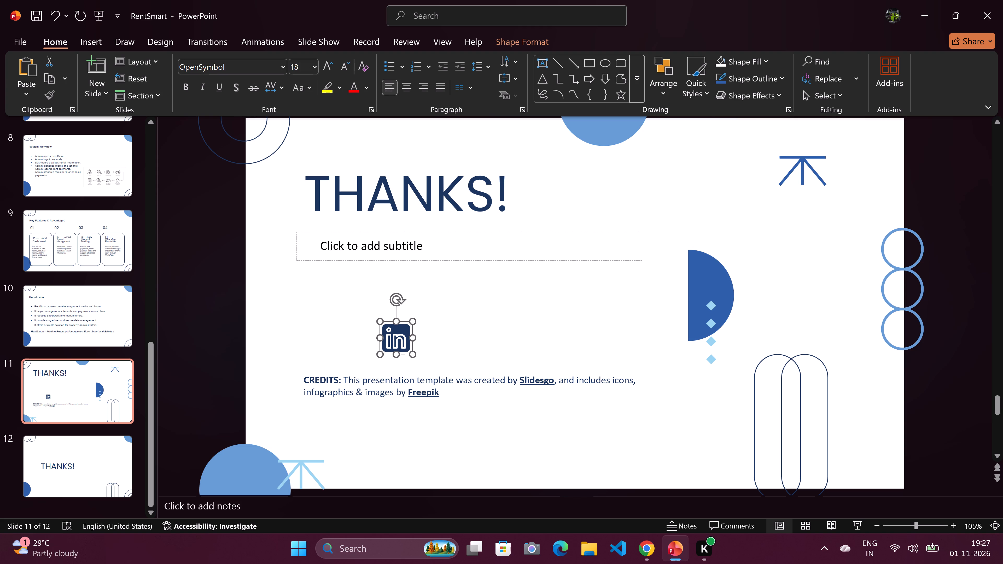
{"action": "key", "text": "Delete"}
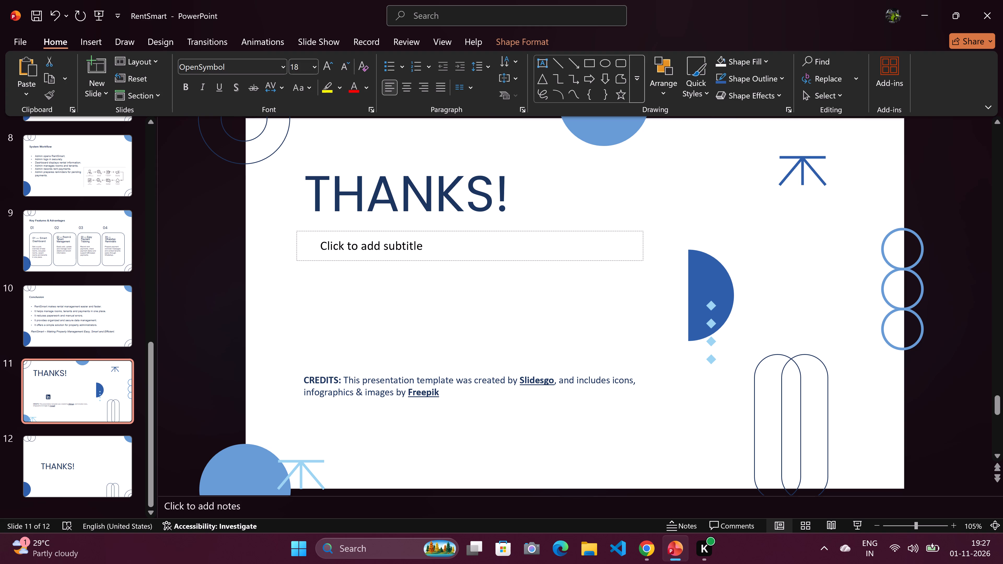
Try to select the template credits text on slide 11.
{"action": "left_click", "coordinate": [377, 393]}
{"action": "left_click", "coordinate": [390, 386]}
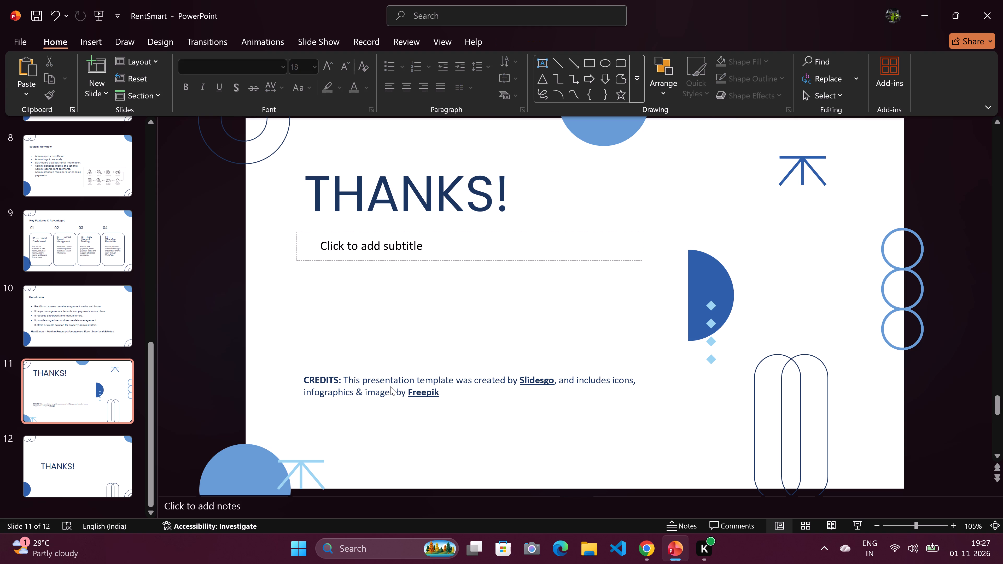
{"action": "double_click", "coordinate": [407, 375]}
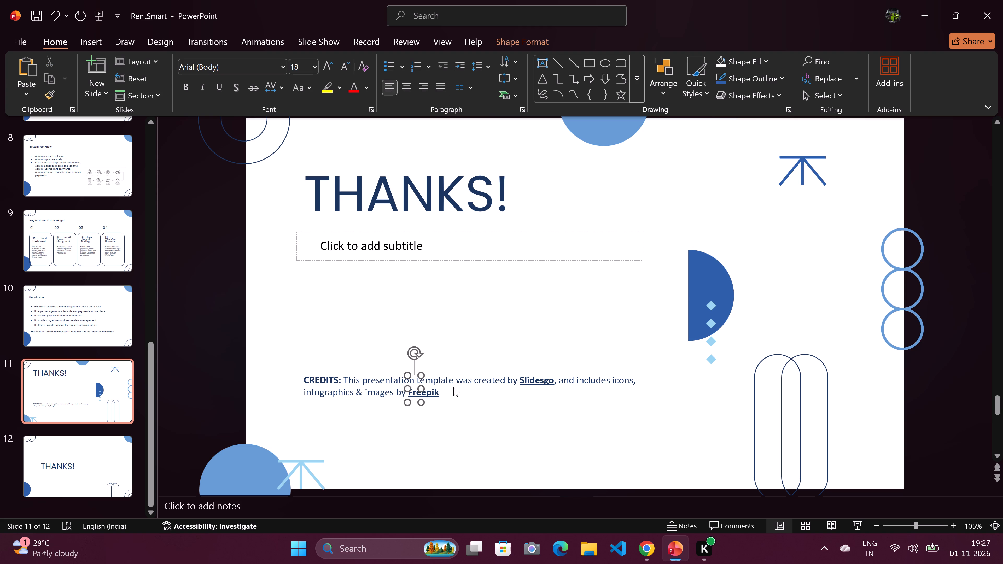
Delete the stray empty text box lying over the credits line on slide 11.
{"action": "key", "text": "ctrl+Delete"}
{"action": "key", "text": "Delete"}
{"action": "key", "text": "Delete"}
{"action": "left_click", "coordinate": [461, 365]}
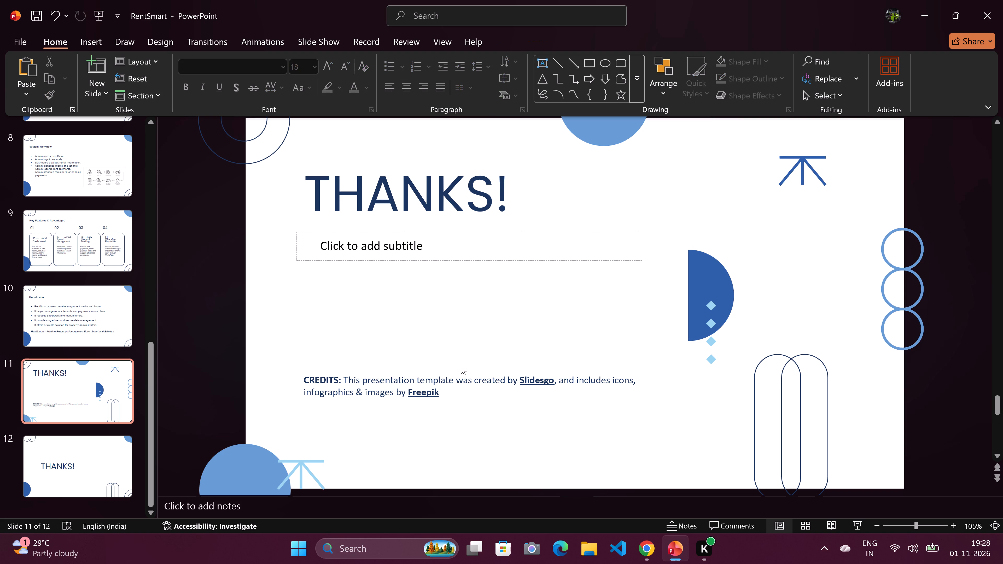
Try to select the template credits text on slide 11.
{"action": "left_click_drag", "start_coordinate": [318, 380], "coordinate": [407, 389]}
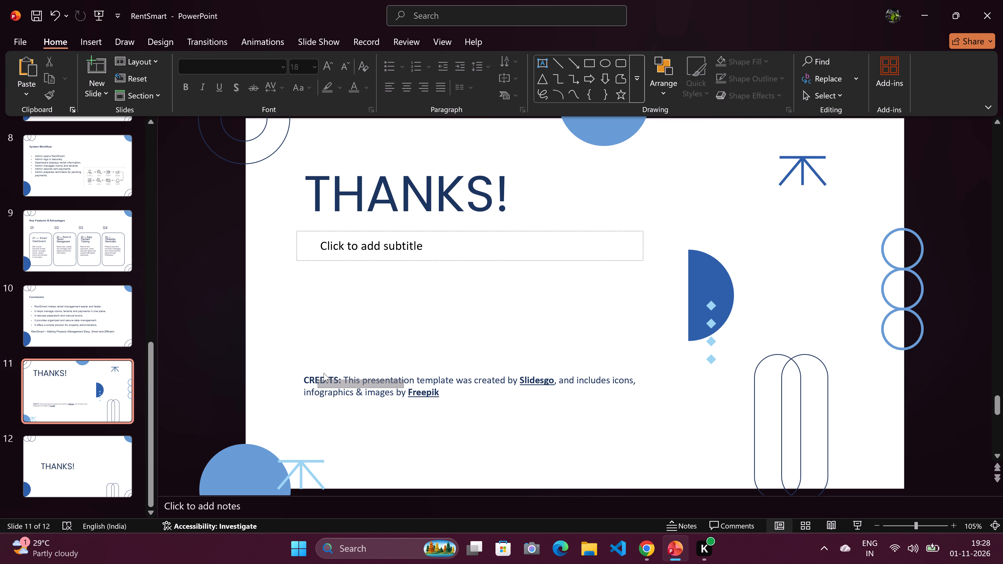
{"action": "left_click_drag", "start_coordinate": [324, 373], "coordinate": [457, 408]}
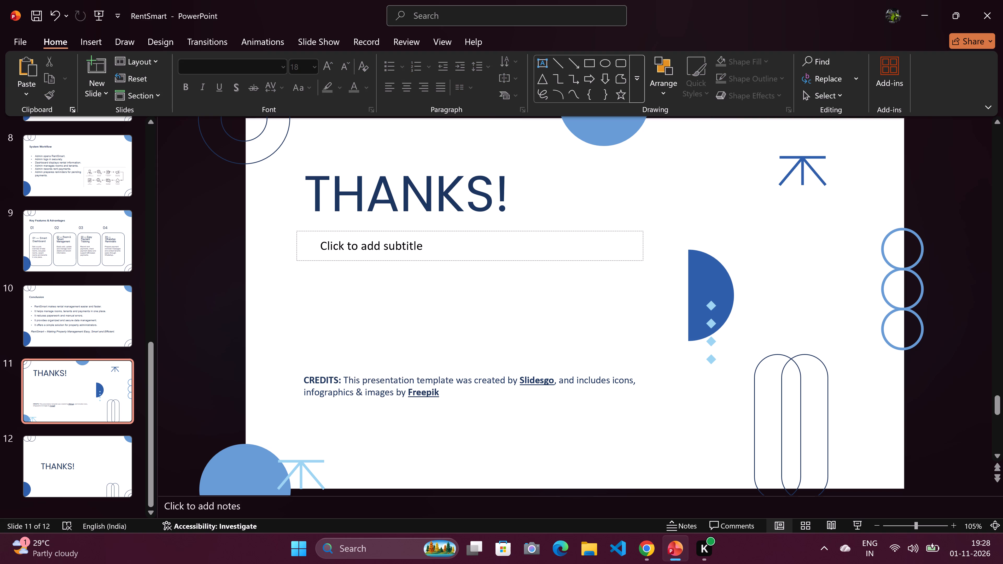
Remove the empty subtitle placeholder below the THANKS! title on slide 11.
{"action": "left_click", "coordinate": [483, 245]}
{"action": "key", "text": "Delete"}
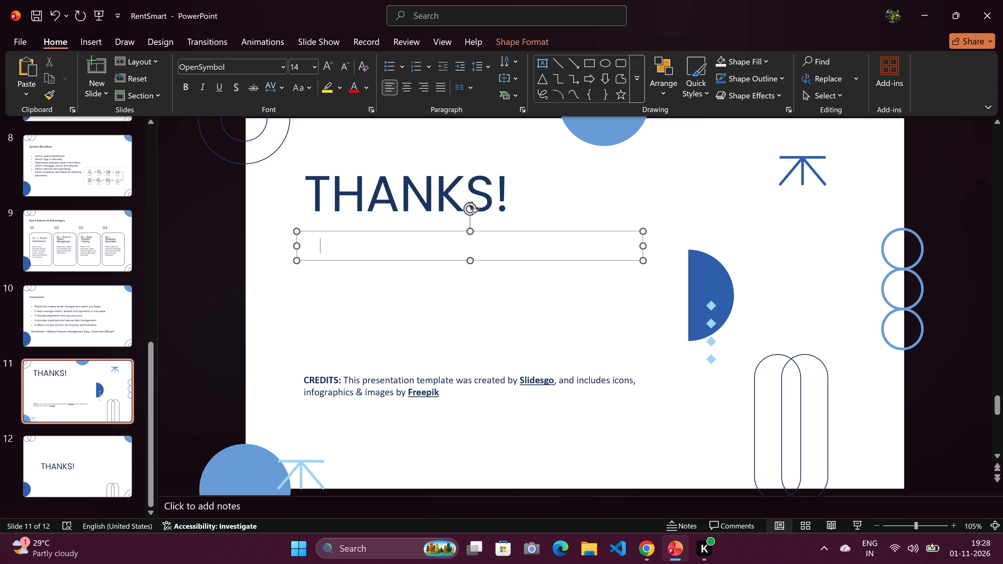
{"action": "left_click", "coordinate": [731, 287]}
{"action": "left_click", "coordinate": [680, 284]}
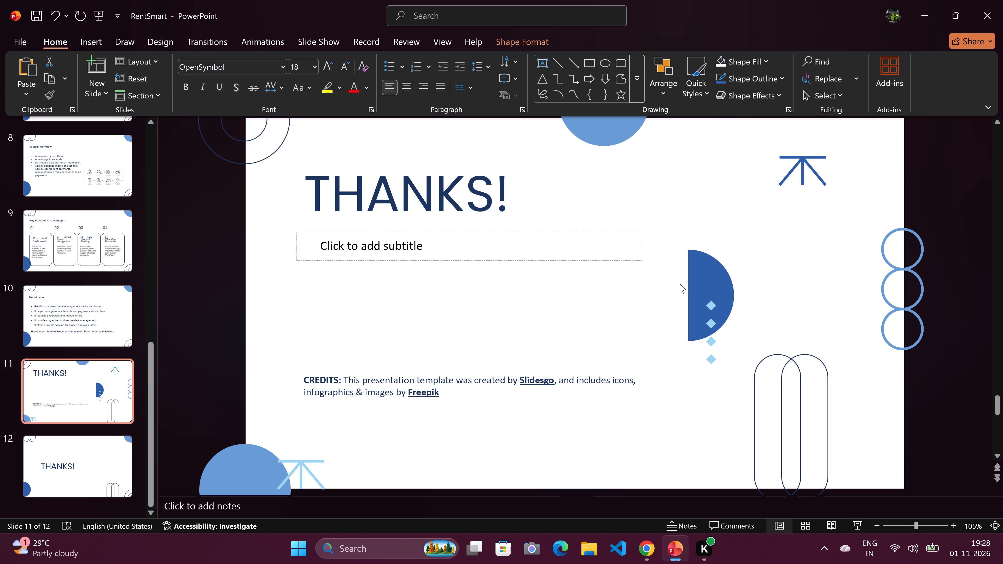
{"action": "left_click", "coordinate": [632, 239]}
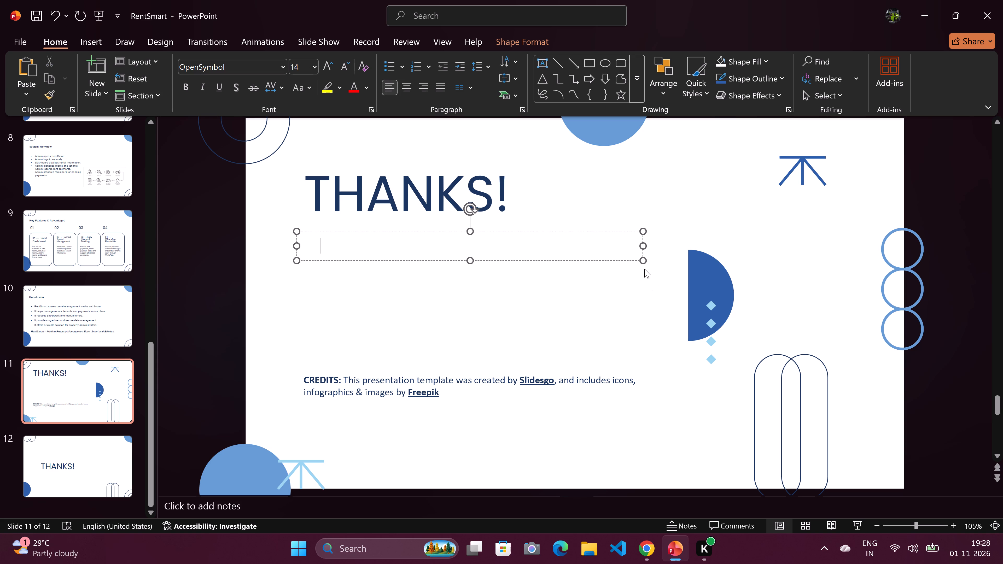
{"action": "left_click_drag", "start_coordinate": [644, 260], "coordinate": [310, 242]}
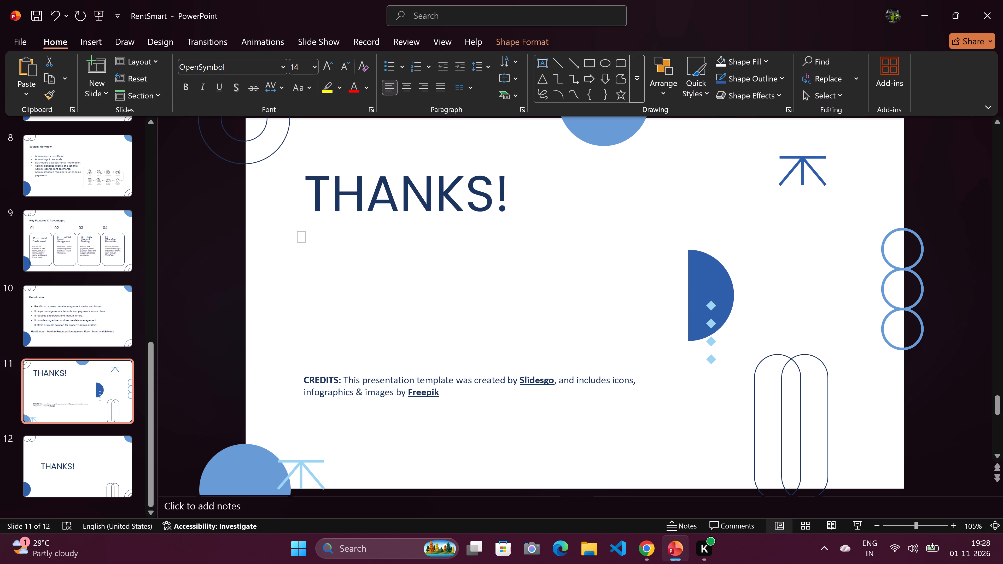
{"action": "left_click_drag", "start_coordinate": [310, 242], "coordinate": [298, 232]}
{"action": "left_click_drag", "start_coordinate": [298, 232], "coordinate": [297, 230]}
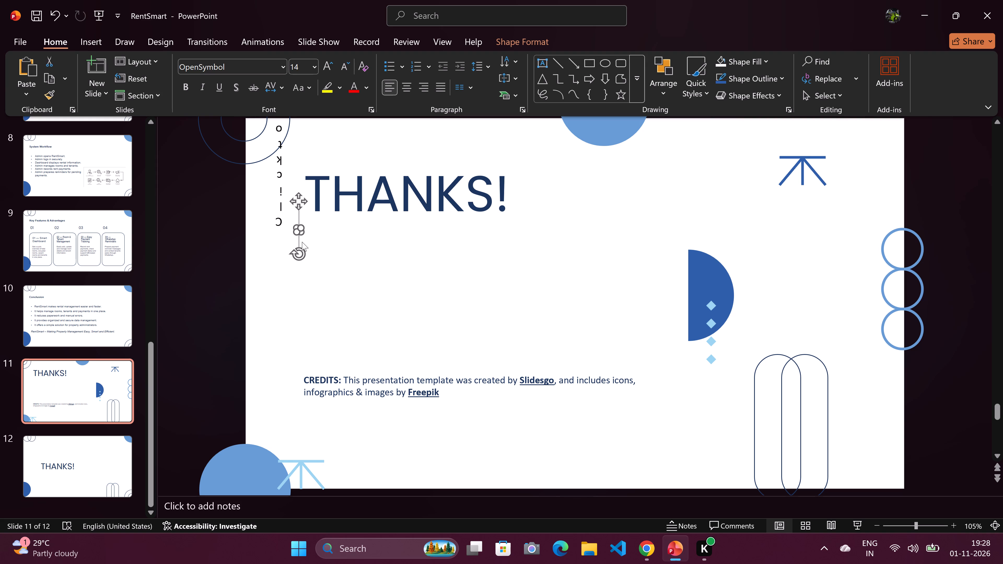
{"action": "key", "text": "Delete"}
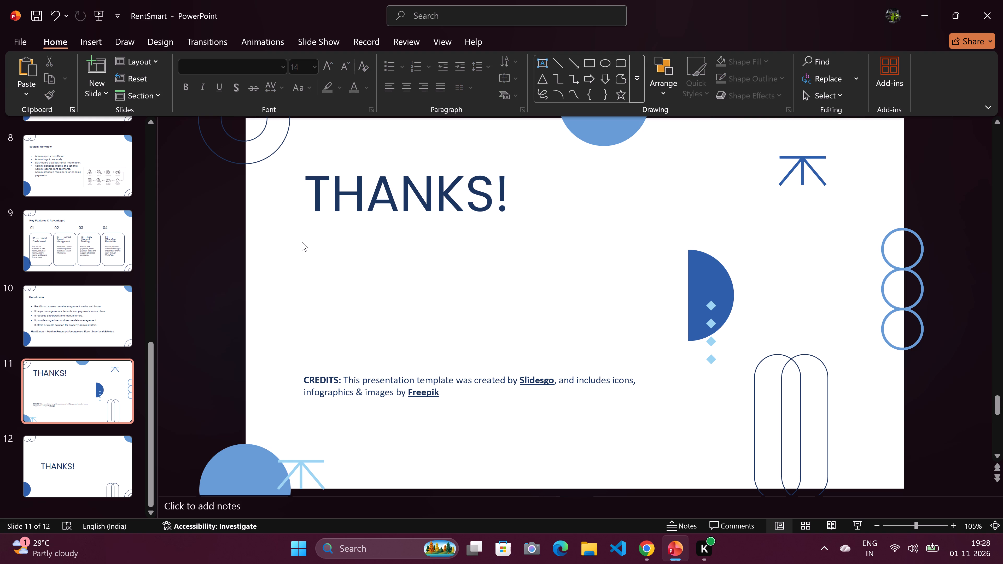
Draw a rectangle about 13.4 cm wide and 1.4 cm high over the credits text on slide 11.
{"action": "scroll", "coordinate": [382, 270], "scroll_direction": "right", "scroll_amount": 1}
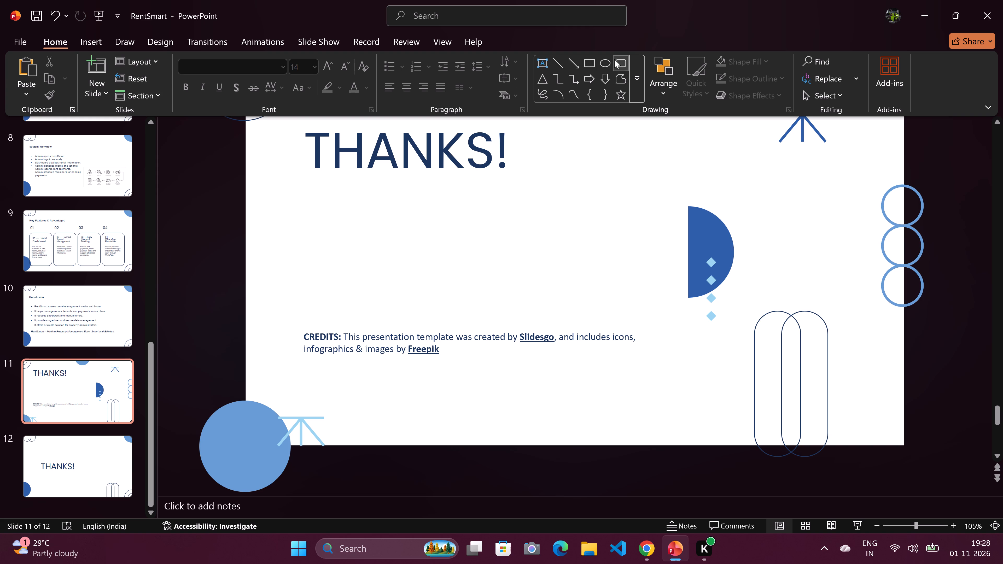
{"action": "left_click", "coordinate": [594, 64]}
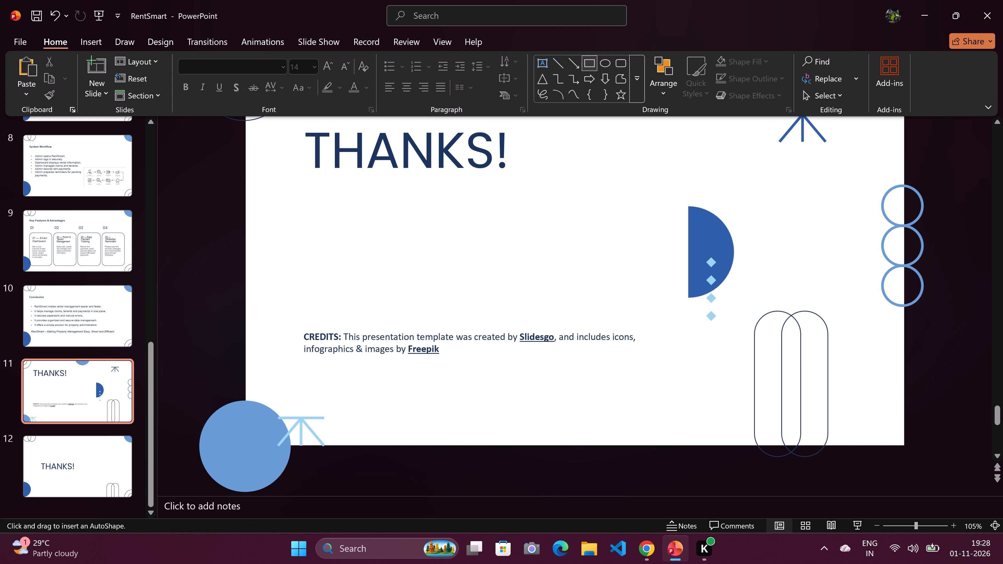
{"action": "left_click_drag", "start_coordinate": [637, 338], "coordinate": [350, 365]}
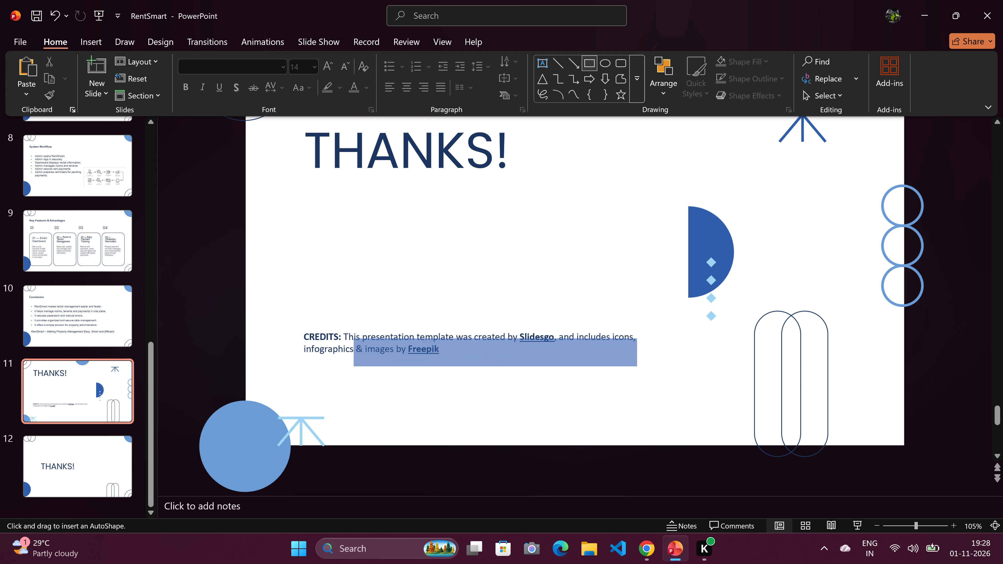
{"action": "left_click_drag", "start_coordinate": [350, 365], "coordinate": [290, 363]}
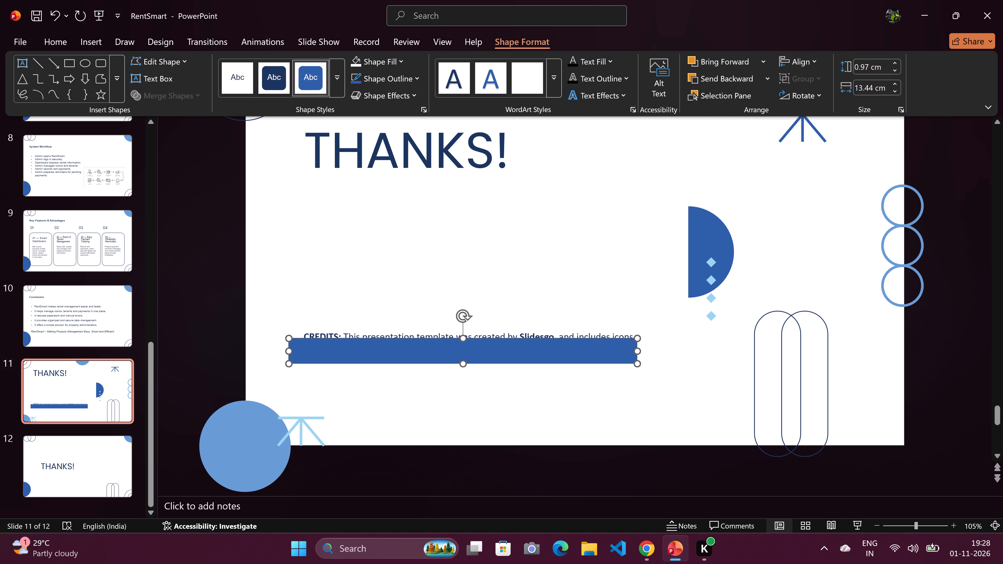
{"action": "left_click_drag", "start_coordinate": [462, 342], "coordinate": [464, 325]}
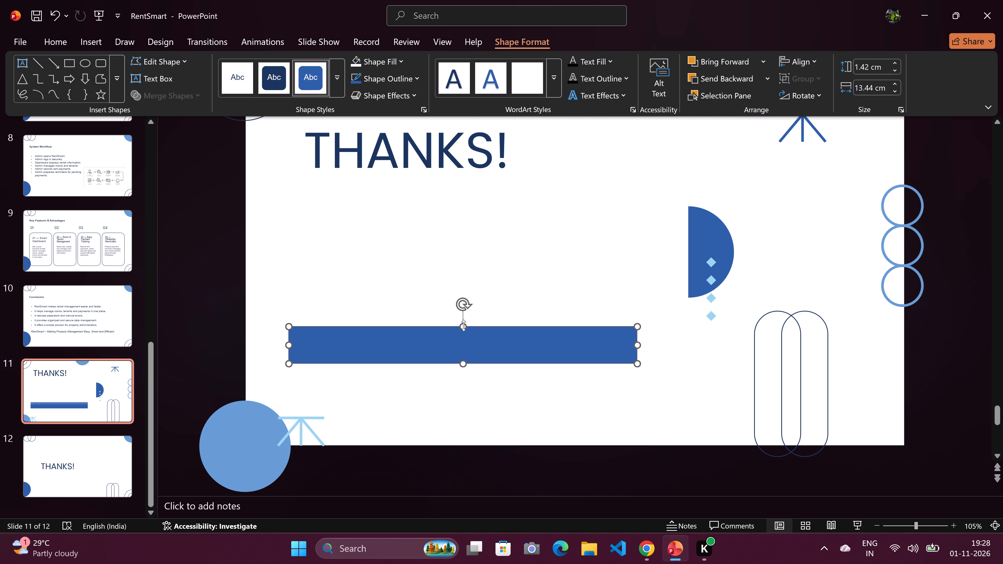
Fill the rectangle covering the credits with white from the theme colours so it blends into the slide background.
{"action": "left_click", "coordinate": [537, 79]}
{"action": "left_click", "coordinate": [400, 60]}
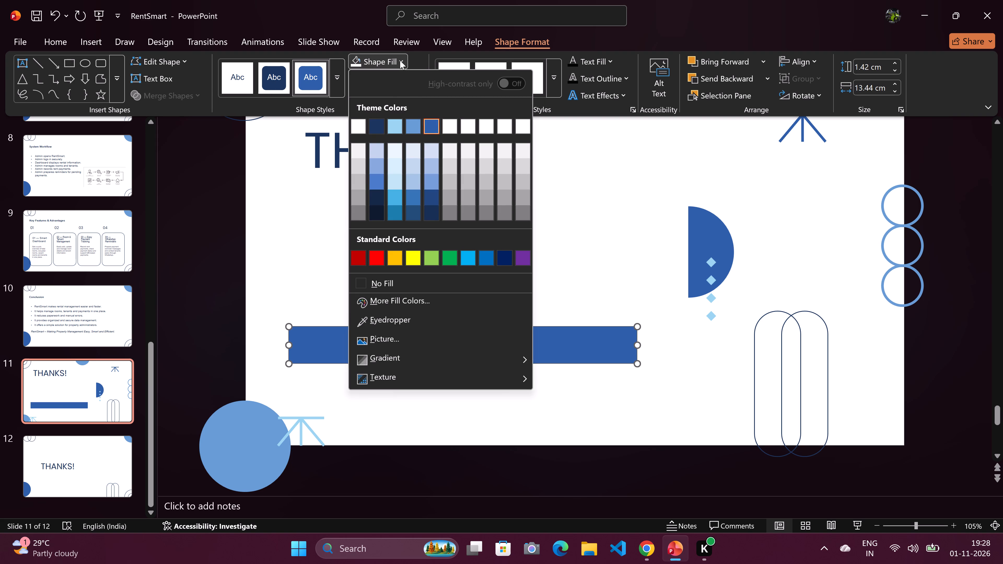
{"action": "left_click", "coordinate": [463, 127]}
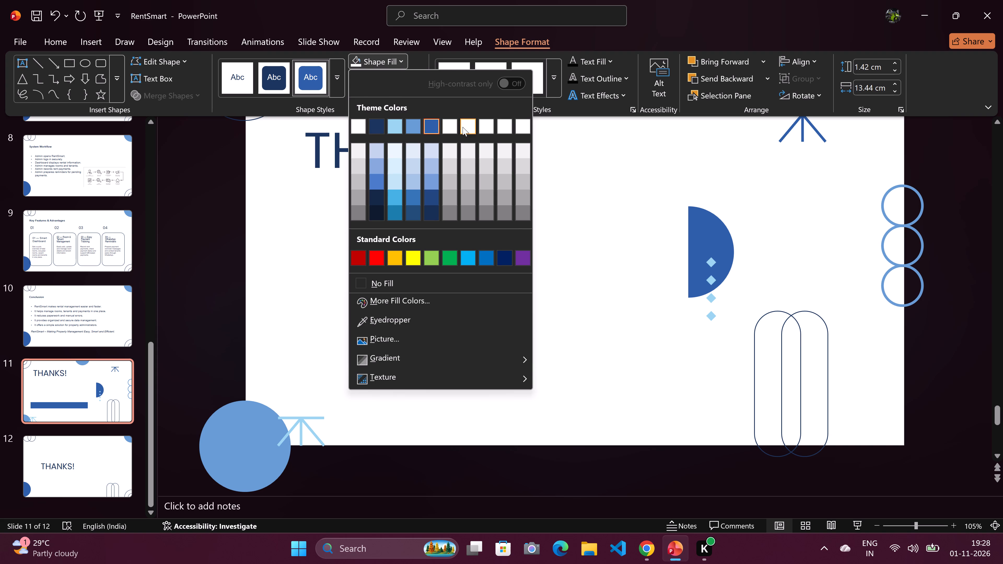
{"action": "left_click", "coordinate": [548, 271]}
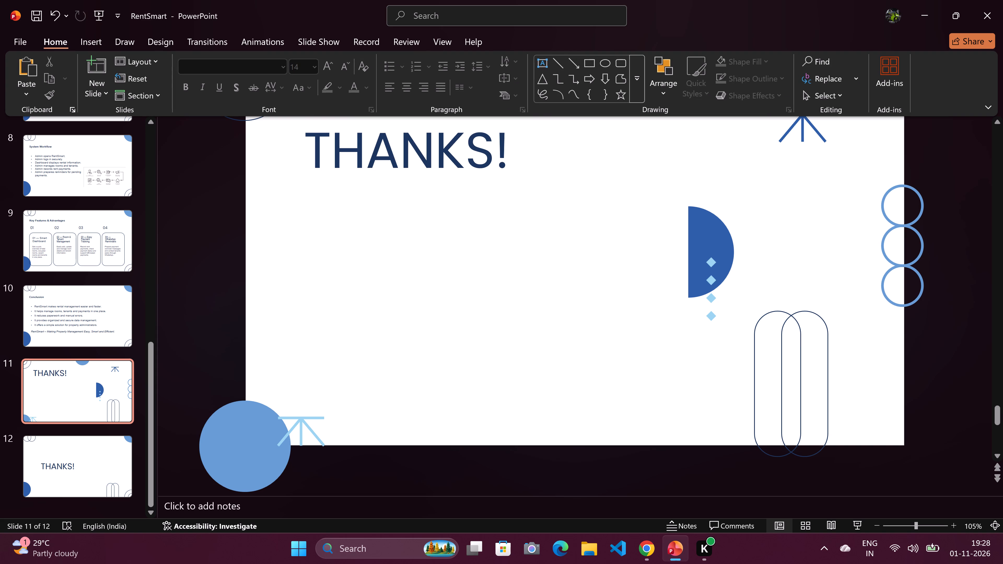
Delete the duplicate THANKS! slide 12.
{"action": "scroll", "coordinate": [611, 339], "scroll_direction": "up", "scroll_amount": 1}
{"action": "scroll", "coordinate": [276, 298], "scroll_direction": "down", "scroll_amount": 1}
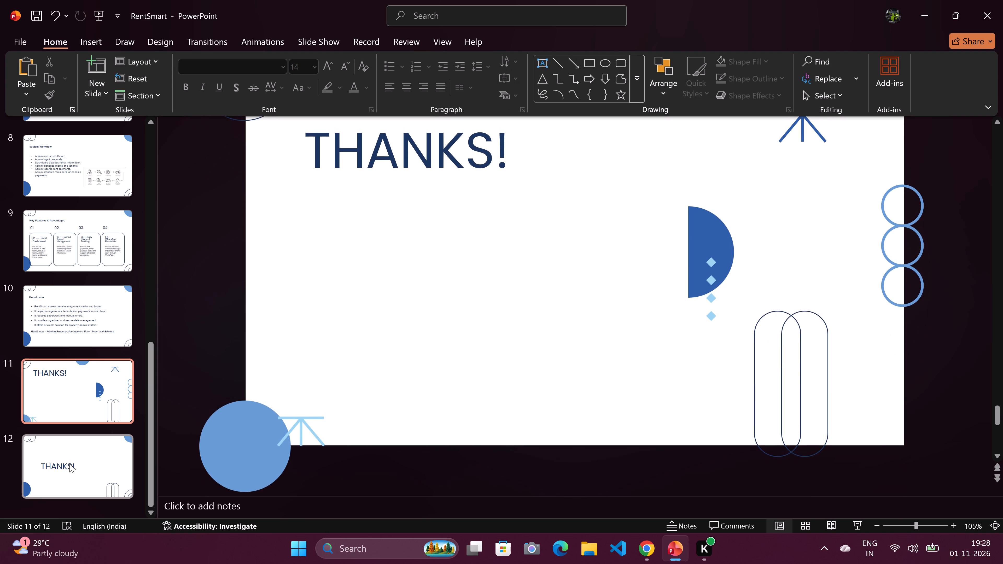
{"action": "left_click", "coordinate": [69, 463]}
{"action": "key", "text": "Delete"}
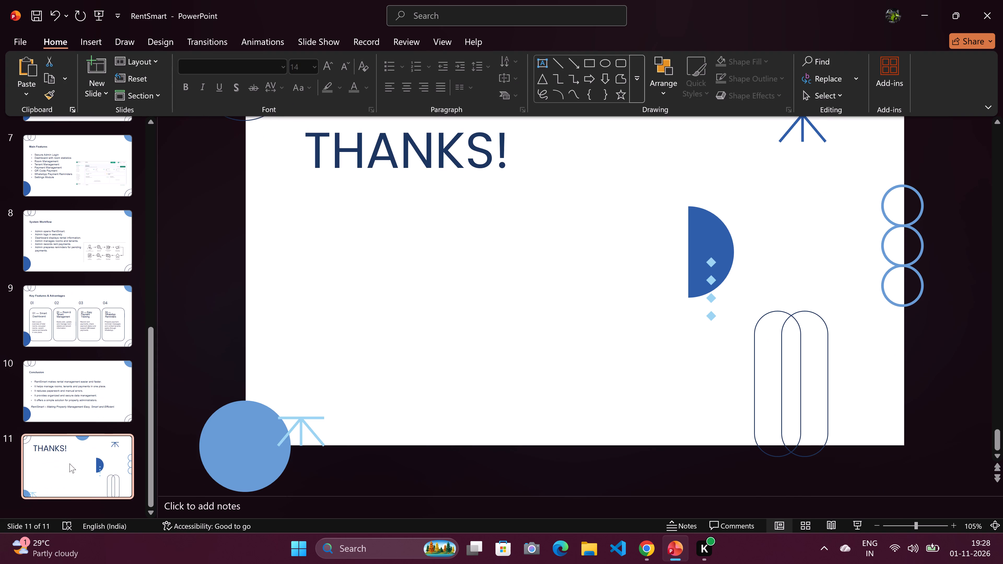
Review the presentation's slides from Conclusion back to the title slide, checking the content and images on each.
{"action": "left_click", "coordinate": [100, 418]}
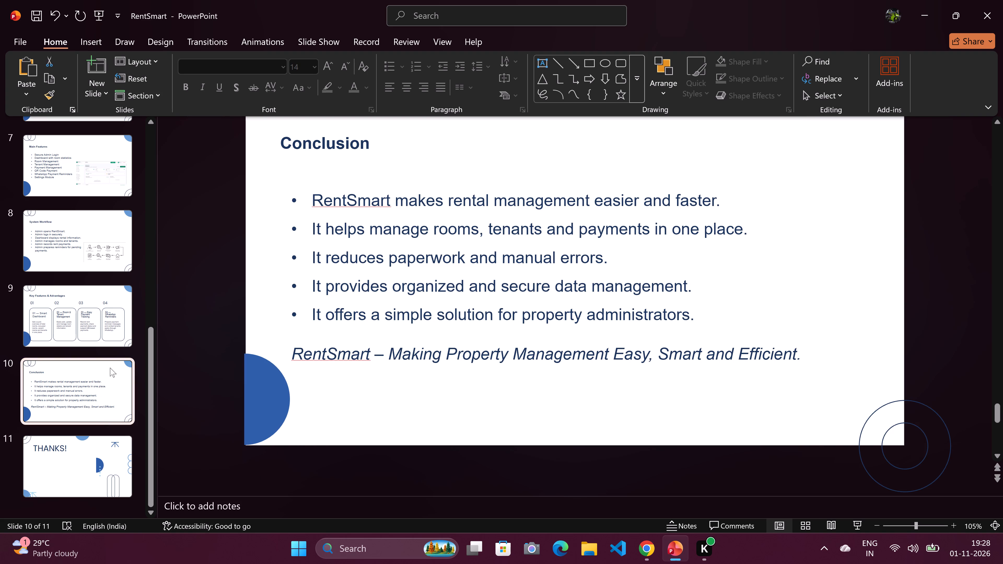
{"action": "left_click", "coordinate": [115, 328]}
{"action": "scroll", "coordinate": [124, 295], "scroll_direction": "up", "scroll_amount": 1}
{"action": "left_click", "coordinate": [95, 332]}
{"action": "left_click", "coordinate": [102, 276]}
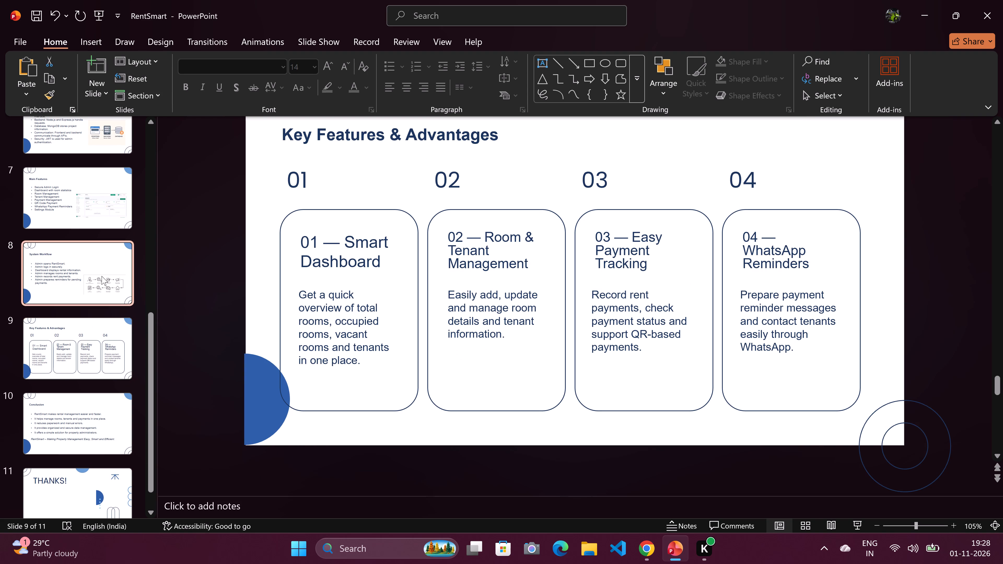
{"action": "scroll", "coordinate": [102, 276], "scroll_direction": "up", "scroll_amount": 1}
{"action": "left_click", "coordinate": [81, 310]}
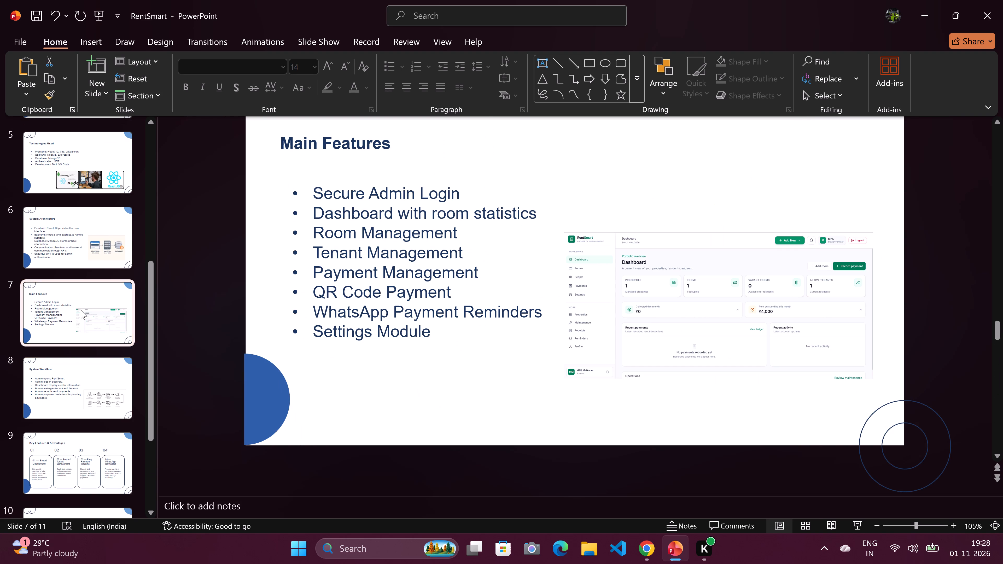
{"action": "left_click", "coordinate": [119, 248]}
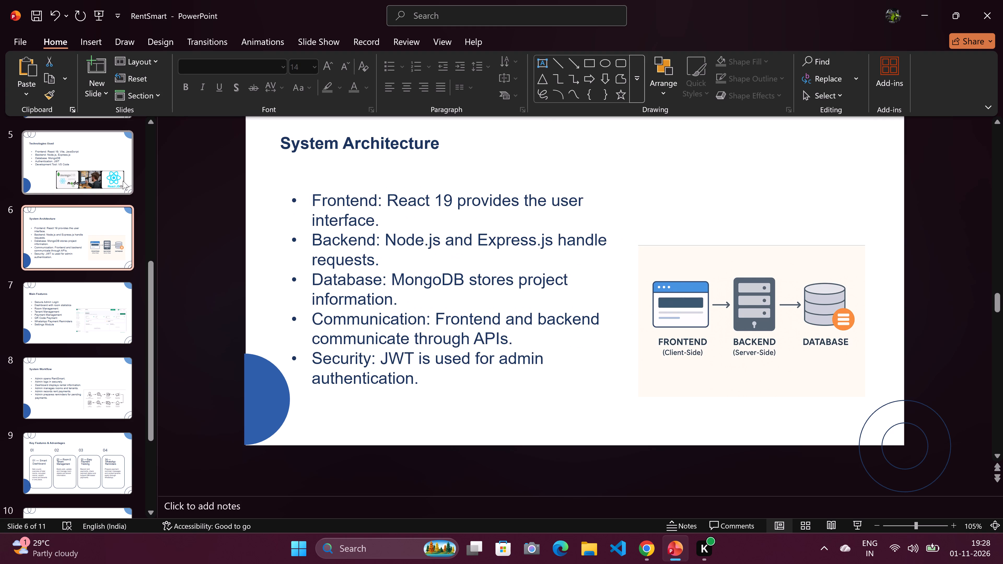
{"action": "left_click", "coordinate": [123, 181]}
{"action": "scroll", "coordinate": [123, 181], "scroll_direction": "up", "scroll_amount": 1}
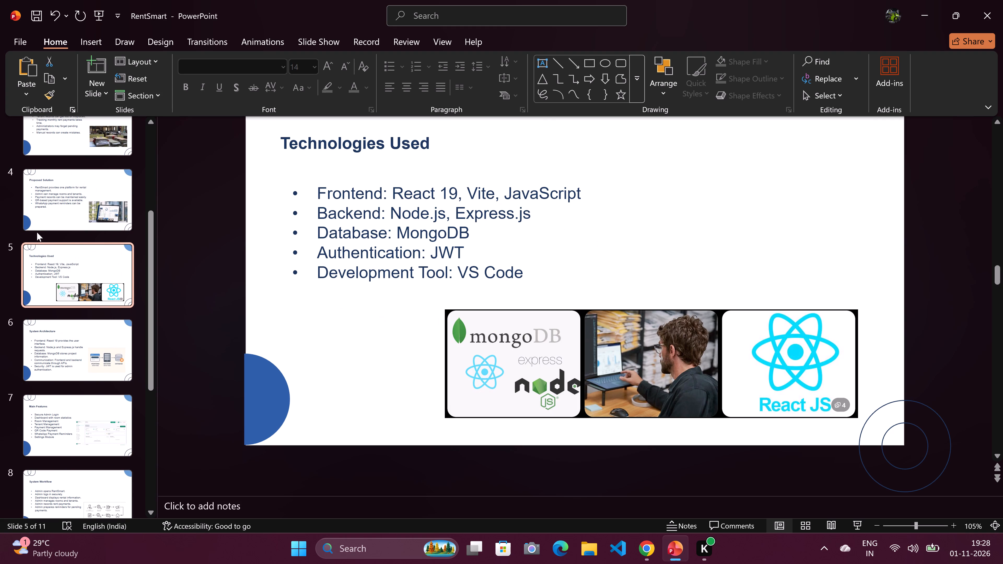
{"action": "scroll", "coordinate": [37, 232], "scroll_direction": "up", "scroll_amount": 4}
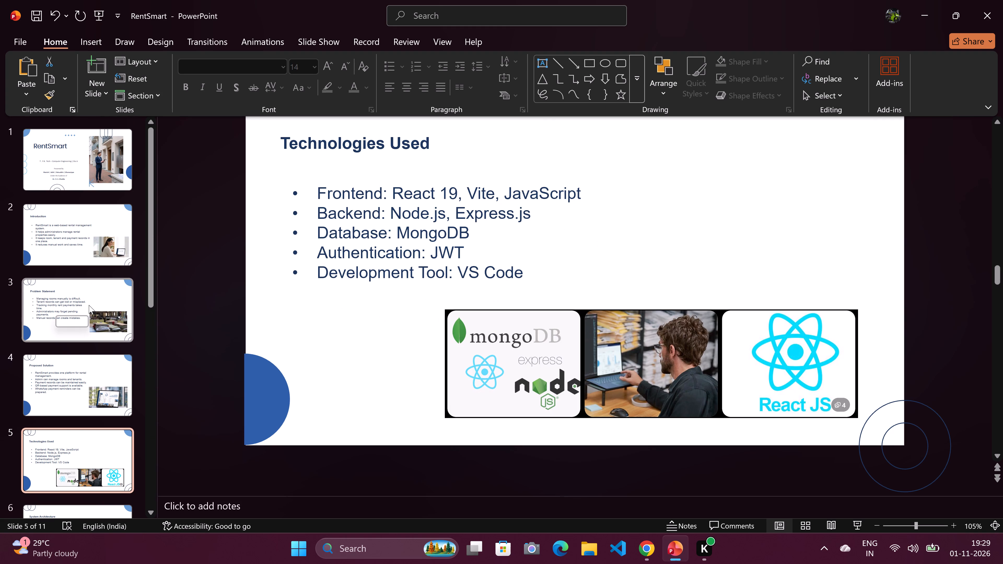
{"action": "scroll", "coordinate": [89, 305], "scroll_direction": "down", "scroll_amount": 2}
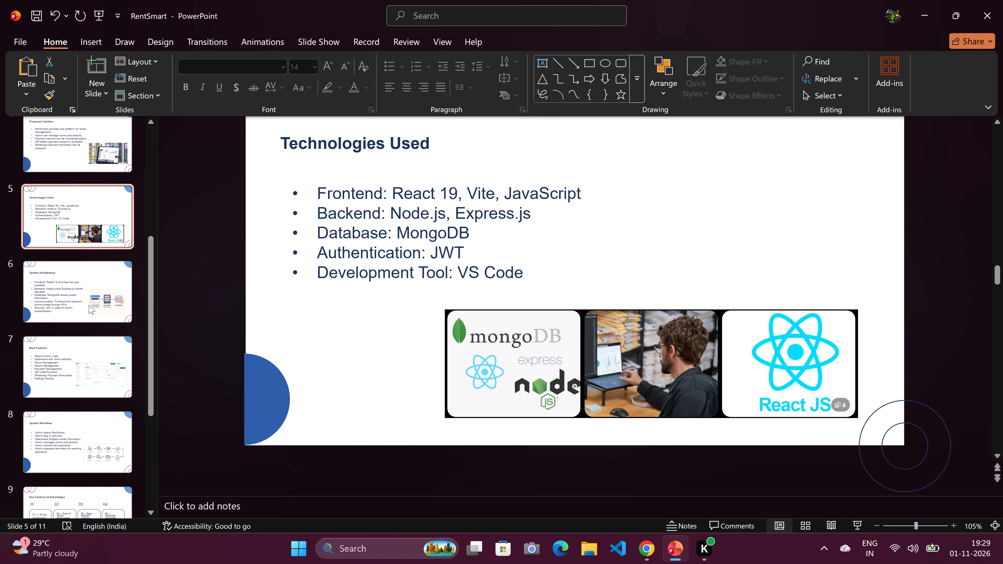
{"action": "scroll", "coordinate": [89, 305], "scroll_direction": "down", "scroll_amount": 3}
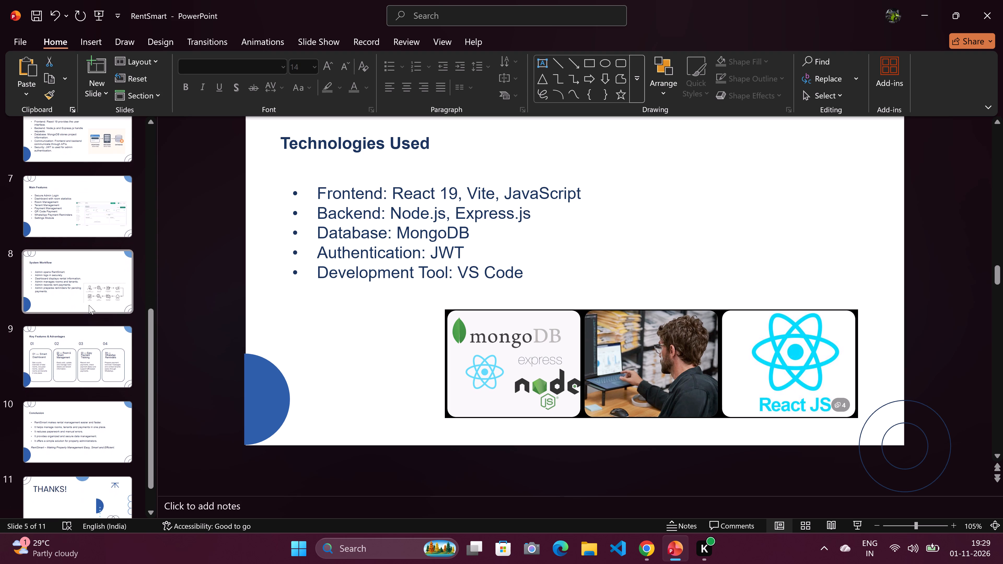
{"action": "scroll", "coordinate": [89, 305], "scroll_direction": "down", "scroll_amount": 1}
{"action": "scroll", "coordinate": [89, 305], "scroll_direction": "up", "scroll_amount": 5}
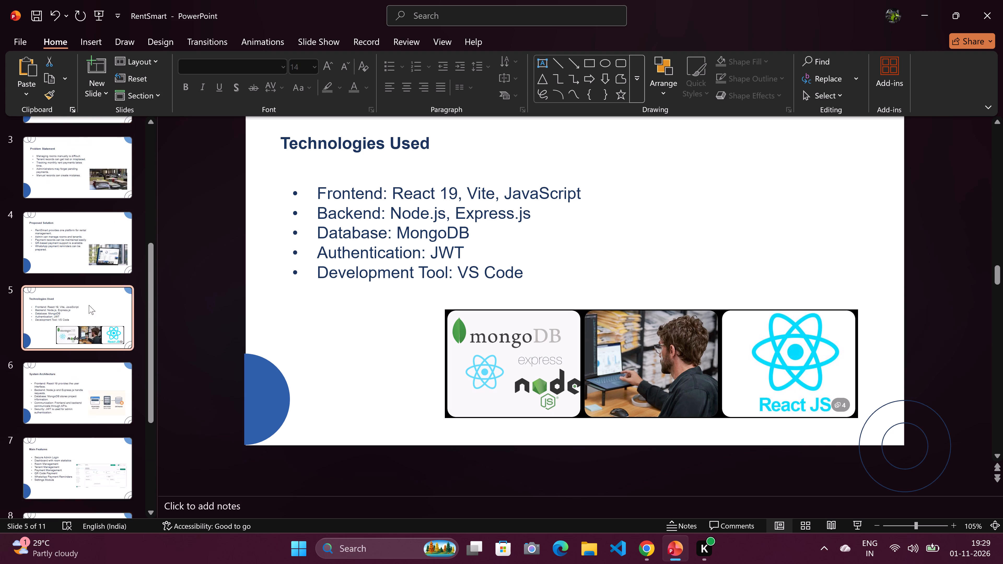
{"action": "scroll", "coordinate": [89, 305], "scroll_direction": "up", "scroll_amount": 7}
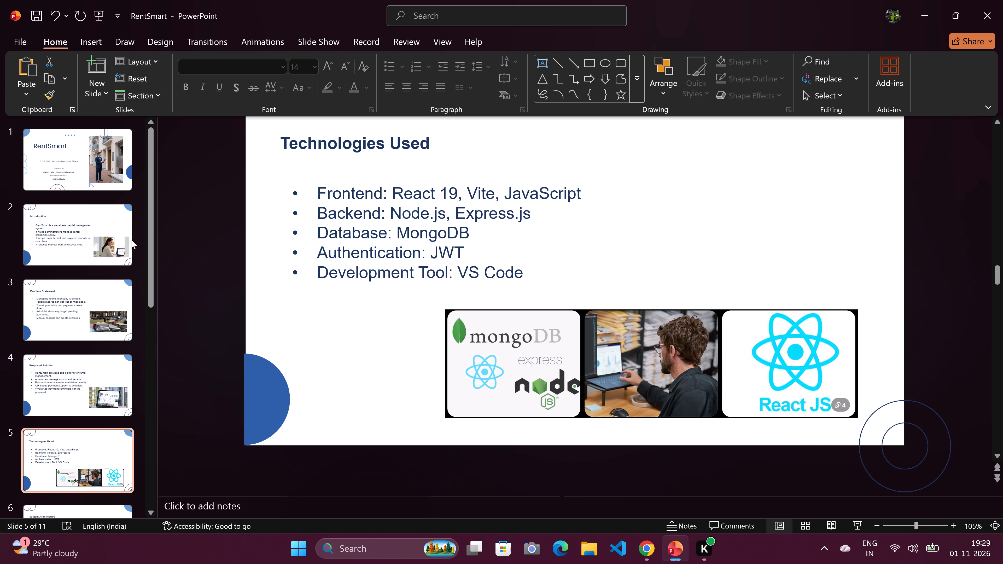
{"action": "left_click", "coordinate": [652, 560]}
{"action": "left_click", "coordinate": [564, 513]}
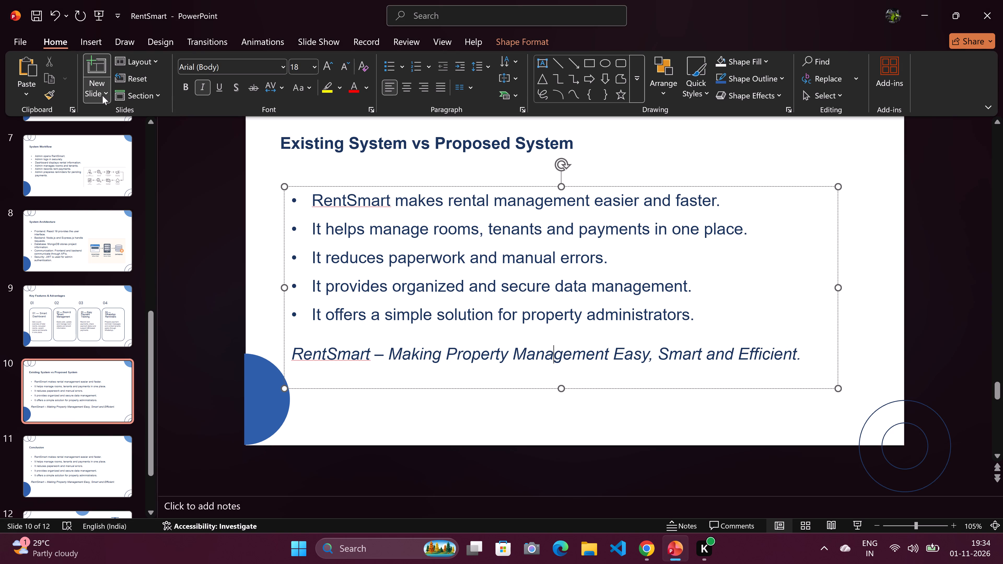
{"action": "left_click", "coordinate": [126, 383]}
Replace the duplicated slide's title with the copied heading "Project Results & Output".
{"action": "left_click", "coordinate": [591, 144]}
{"action": "left_click_drag", "start_coordinate": [574, 144], "coordinate": [558, 149]}
{"action": "left_click", "coordinate": [558, 149]}
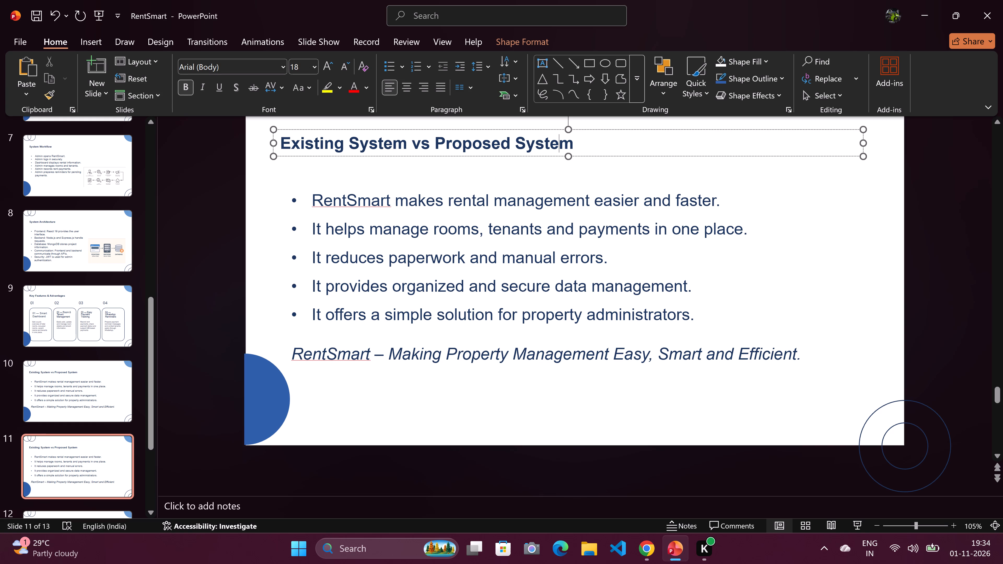
{"action": "key", "text": "Right"}
{"action": "key", "text": "ctrl+v"}
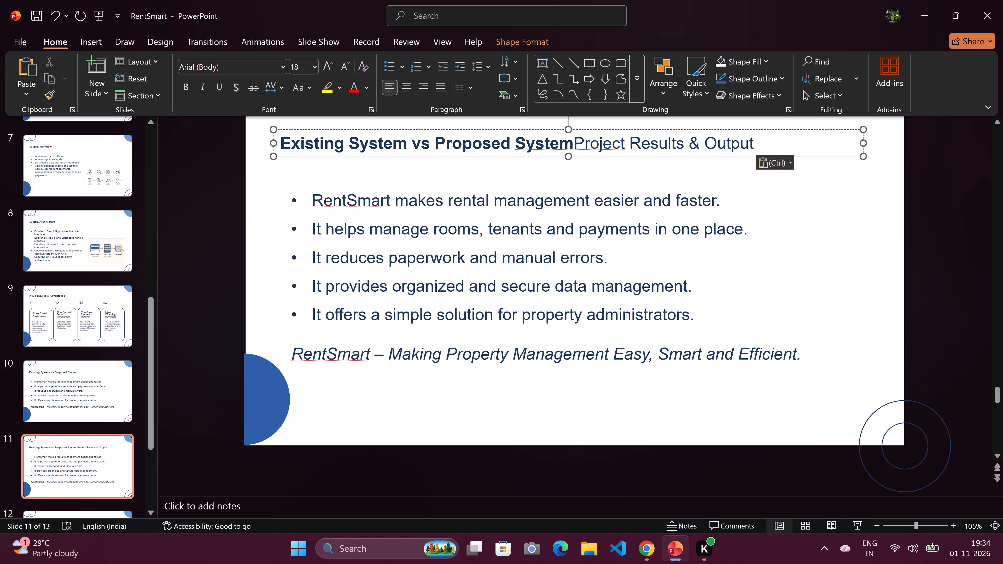
{"action": "left_click", "coordinate": [572, 140]}
{"action": "key", "text": "BackSpace"}
{"action": "key", "text": "BackSpace"}
{"action": "key", "text": "BackSpace"}
{"action": "key", "text": "BackSpace"}
{"action": "key", "text": "BackSpace"}
{"action": "key", "text": "BackSpace"}
{"action": "key", "text": "BackSpace"}
{"action": "key", "text": "BackSpace"}
{"action": "key", "text": "BackSpace"}
{"action": "key", "text": "BackSpace"}
{"action": "key", "text": "BackSpace"}
{"action": "key", "text": "BackSpace"}
{"action": "key", "text": "BackSpace"}
{"action": "key", "text": "BackSpace"}
{"action": "key", "text": "BackSpace"}
{"action": "key", "text": "BackSpace"}
{"action": "key", "text": "BackSpace"}
{"action": "key", "text": "BackSpace"}
{"action": "key", "text": "BackSpace"}
{"action": "key", "text": "BackSpace"}
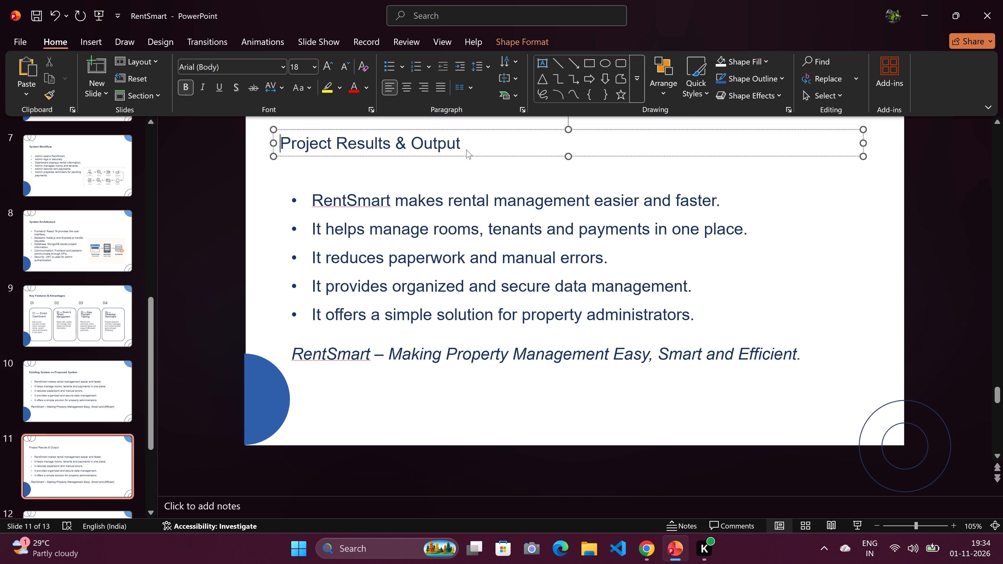
Make the slide title "Project Results & Output" bold.
{"action": "left_click_drag", "start_coordinate": [459, 141], "coordinate": [294, 144]}
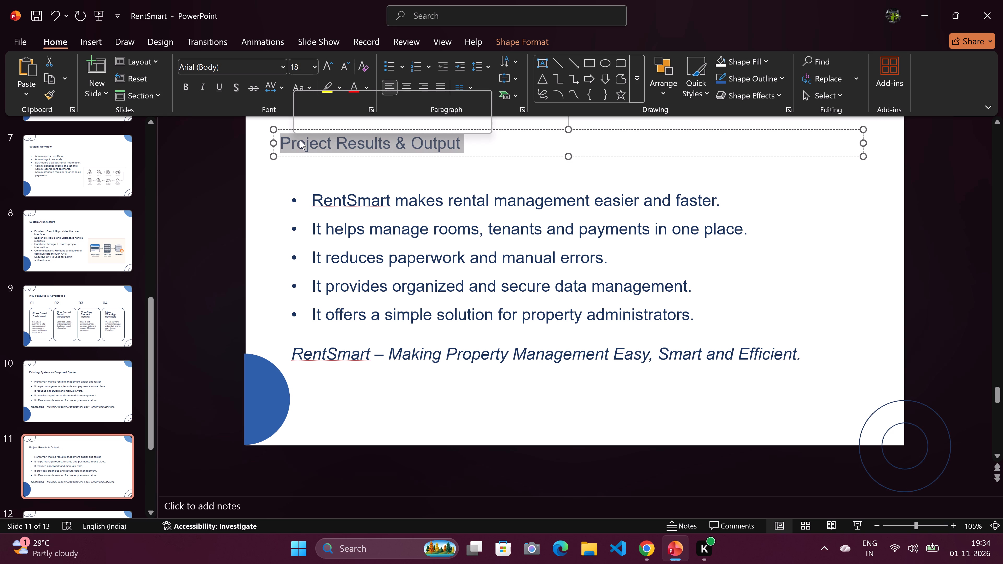
{"action": "left_click", "coordinate": [304, 123]}
Switch to Chrome and copy the six bullet points under the Results & Output heading in ChatGPT's reply.
{"action": "left_click", "coordinate": [372, 207]}
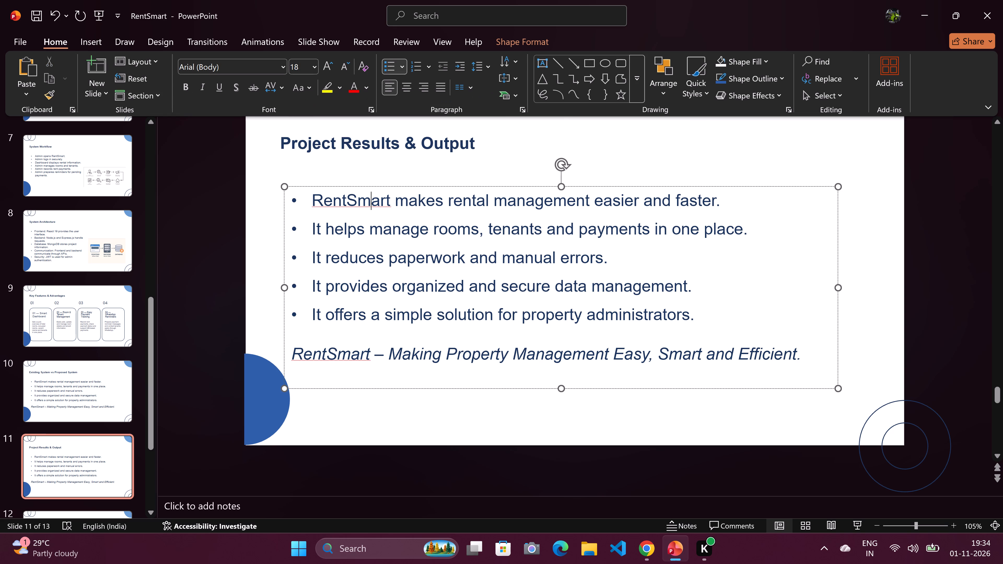
{"action": "left_click", "coordinate": [638, 552]}
{"action": "left_click_drag", "start_coordinate": [660, 317], "coordinate": [383, 242]}
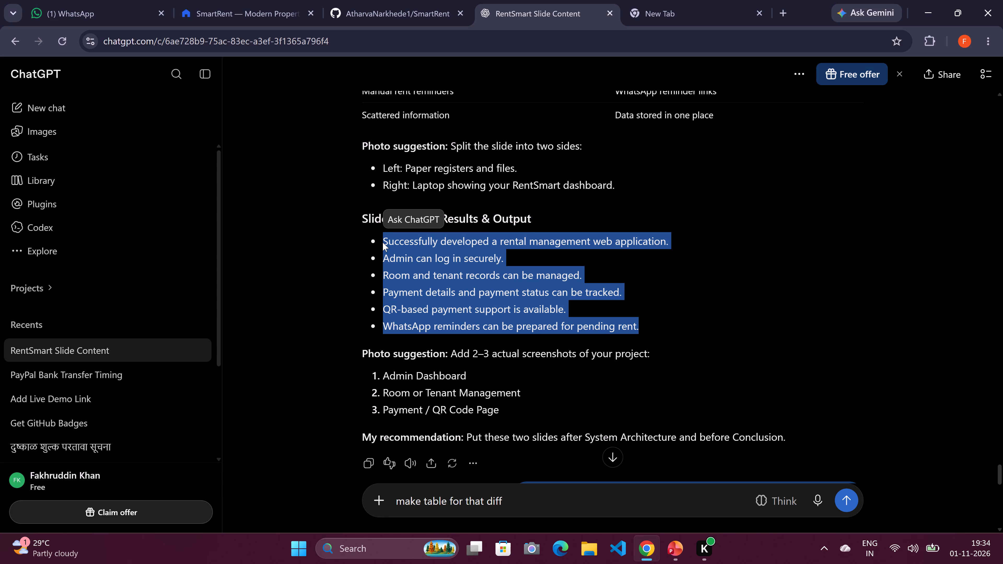
{"action": "key", "text": "ctrl+c"}
Switch to PowerPoint and replace all body text on the Project Results & Output slide with the copied points.
{"action": "left_click", "coordinate": [662, 552]}
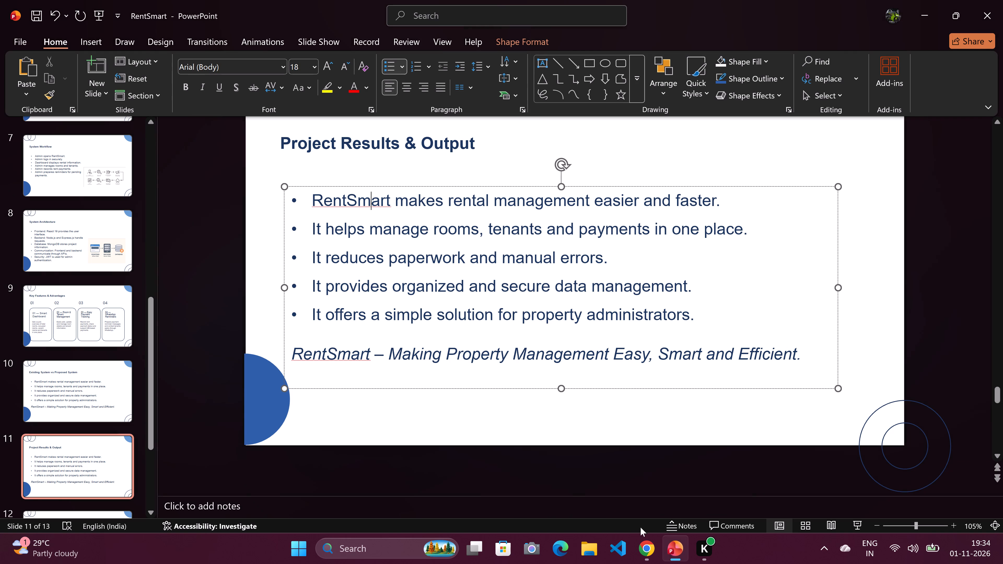
{"action": "left_click", "coordinate": [463, 313]}
{"action": "key", "text": "ctrl+a"}
{"action": "key", "text": "BackSpace"}
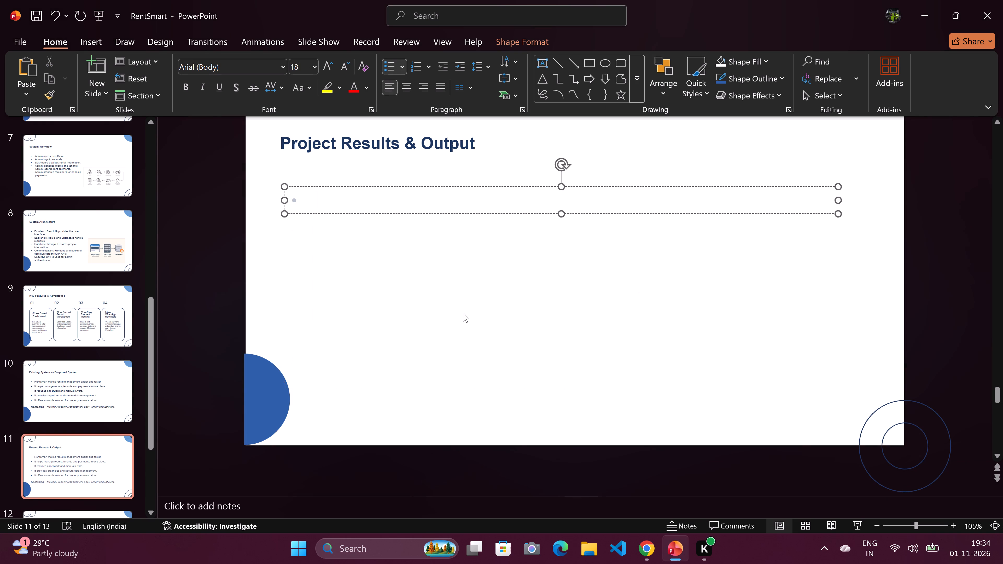
{"action": "key", "text": "ctrl+v"}
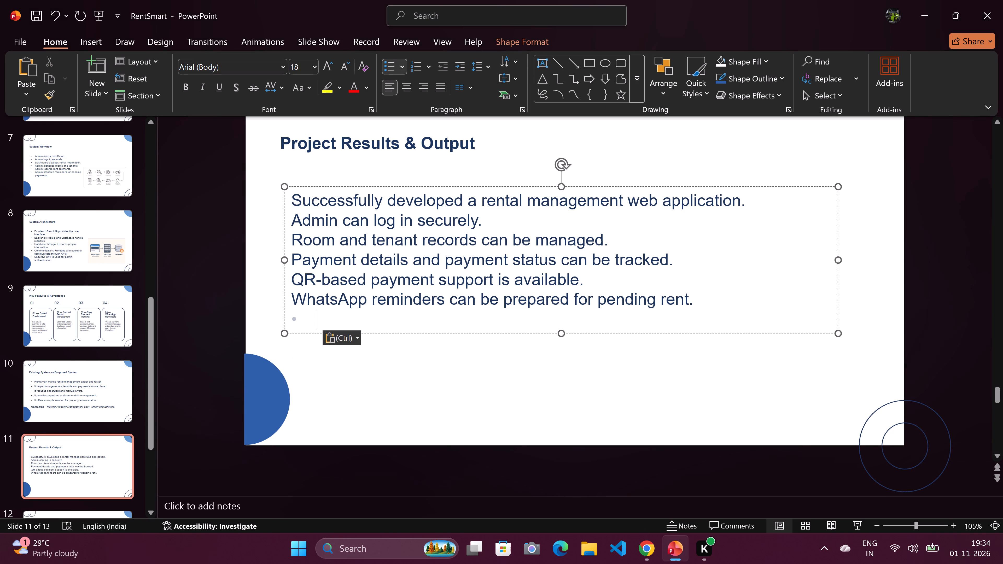
Format the six pasted lines, from "Successfully developed" to "WhatsApp reminders", as a bulleted list.
{"action": "left_click_drag", "start_coordinate": [712, 309], "coordinate": [288, 204]}
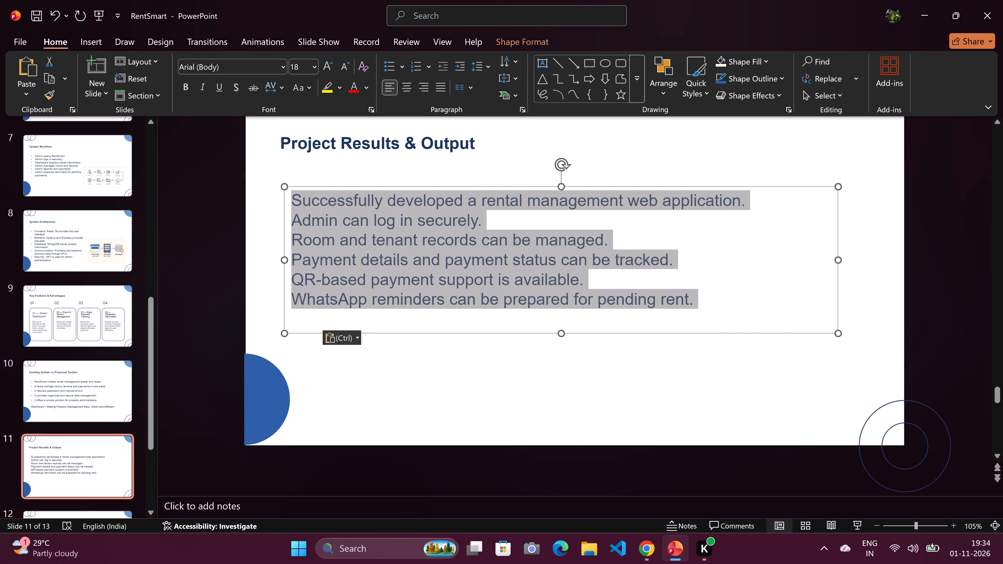
{"action": "left_click_drag", "start_coordinate": [288, 204], "coordinate": [289, 199]}
{"action": "left_click", "coordinate": [387, 64]}
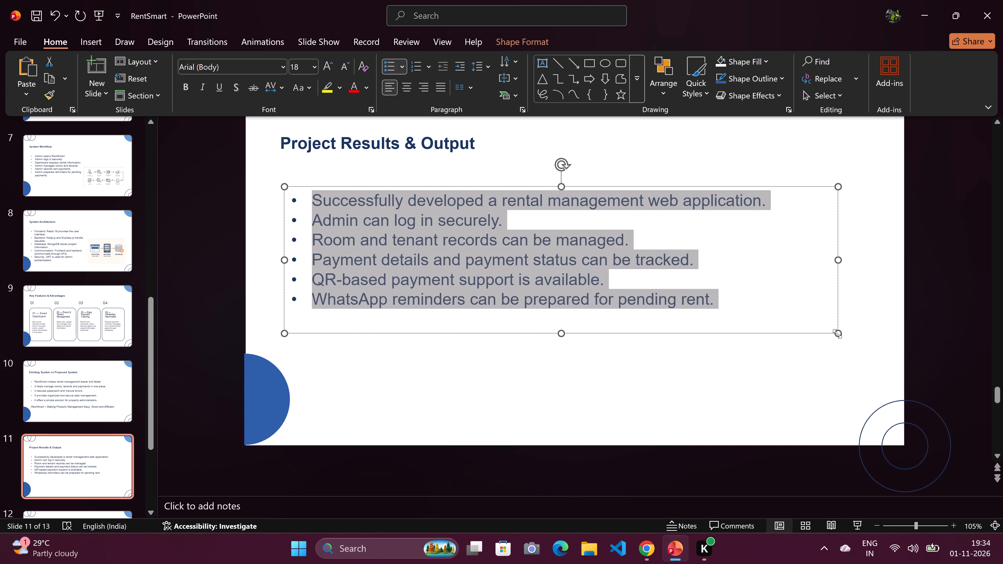
Narrow the bullet text box from its right edge to about three quarters of its width, freeing space beside it.
{"action": "left_click_drag", "start_coordinate": [839, 331], "coordinate": [693, 342]}
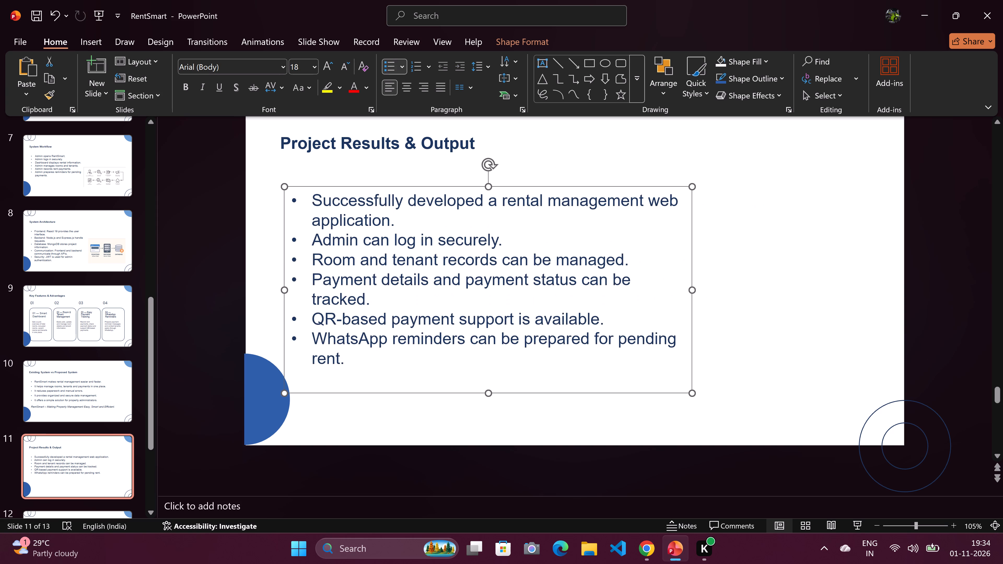
{"action": "left_click", "coordinate": [652, 411]}
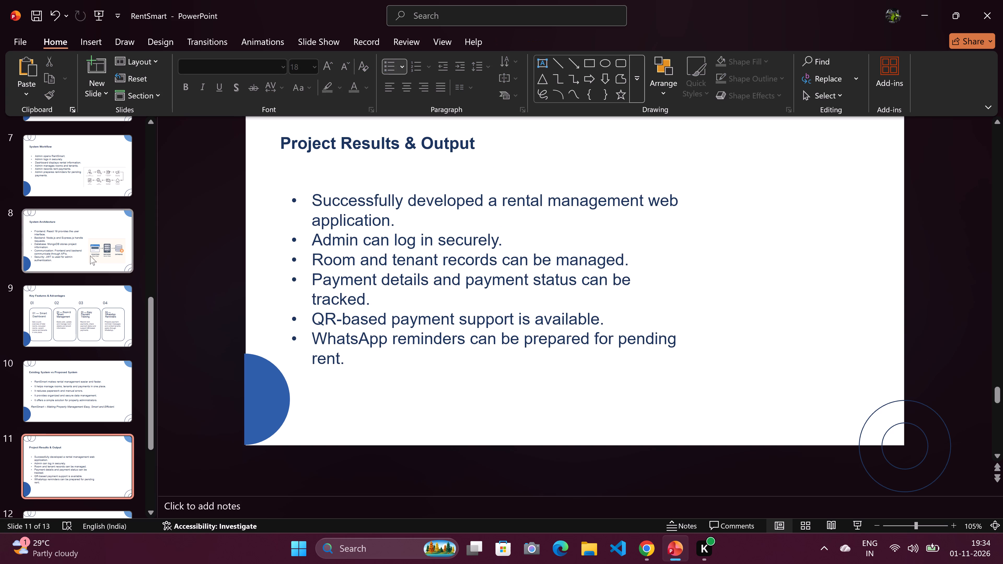
Look through the slide thumbnails, from the earlier content slides to the closing THANKS! slide.
{"action": "scroll", "coordinate": [90, 256], "scroll_direction": "up", "scroll_amount": 2}
{"action": "scroll", "coordinate": [127, 262], "scroll_direction": "up", "scroll_amount": 1}
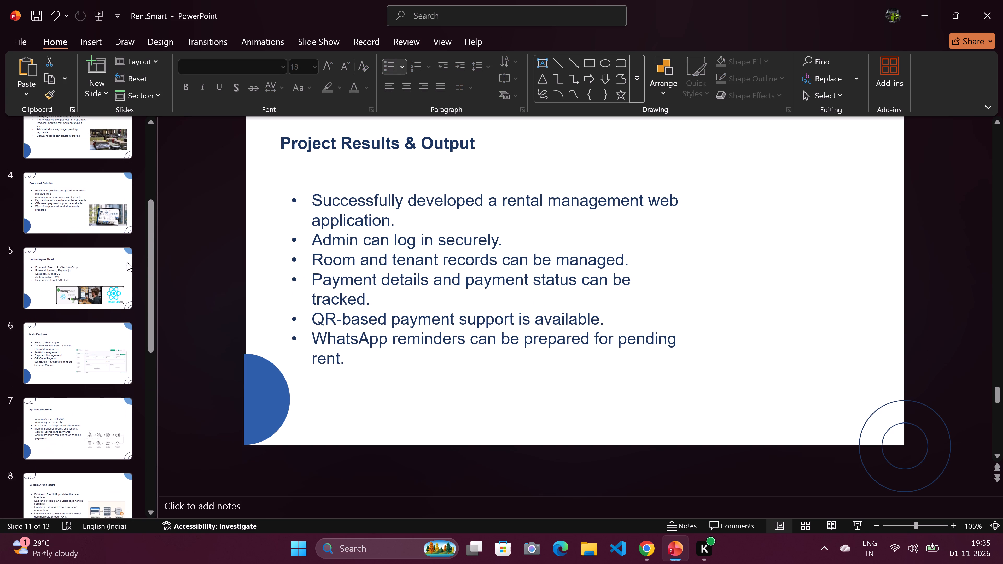
{"action": "scroll", "coordinate": [127, 262], "scroll_direction": "up", "scroll_amount": 2}
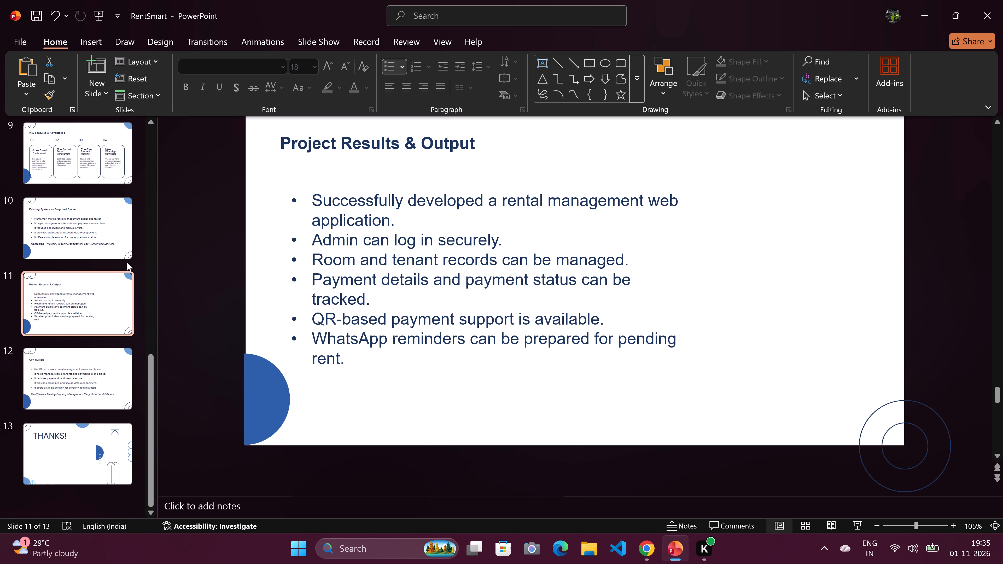
{"action": "scroll", "coordinate": [127, 262], "scroll_direction": "up", "scroll_amount": 1}
{"action": "scroll", "coordinate": [127, 262], "scroll_direction": "down", "scroll_amount": 1}
{"action": "left_click", "coordinate": [634, 299]}
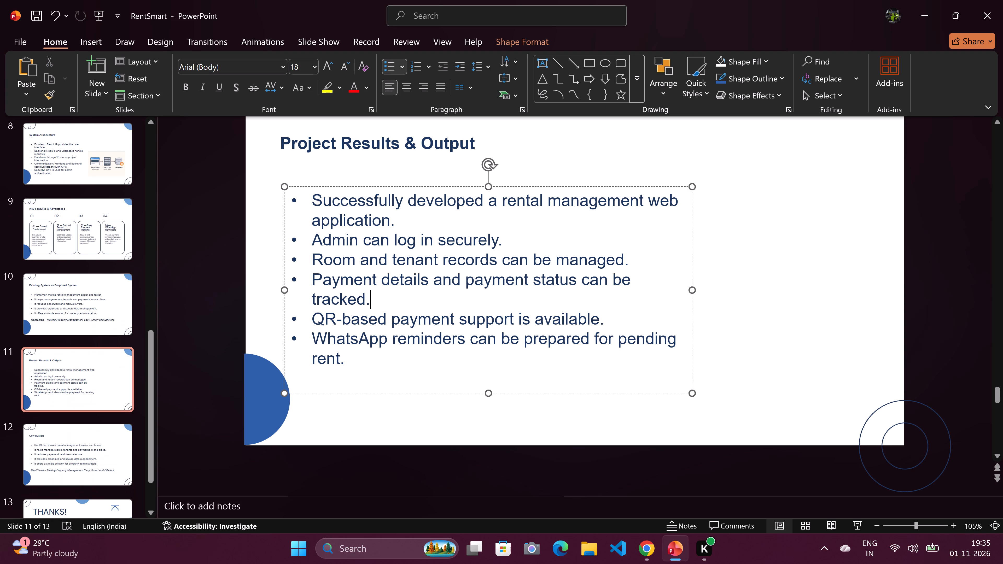
{"action": "left_click", "coordinate": [792, 331]}
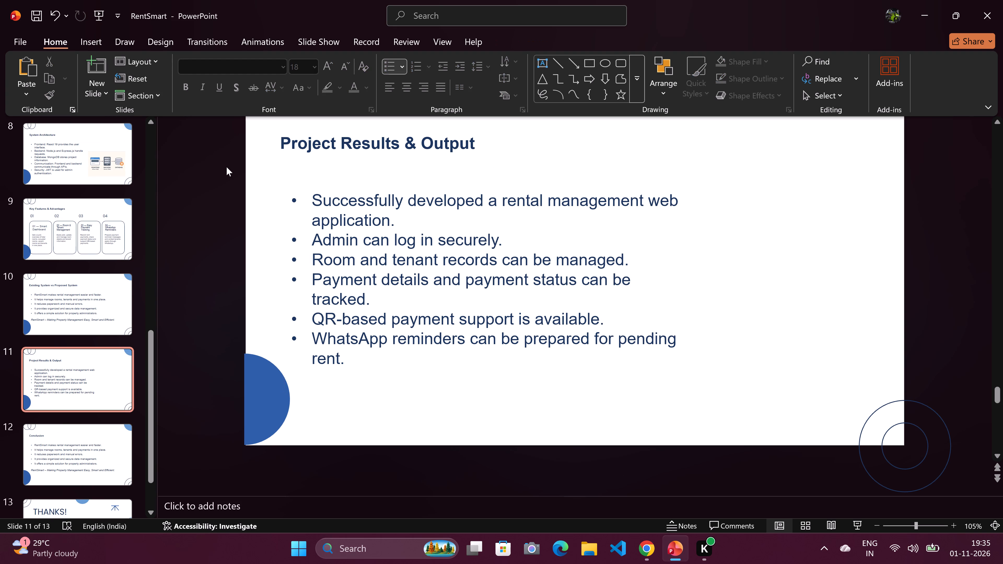
Start inserting a picture on the Project Results & Output slide.
{"action": "left_click", "coordinate": [93, 39]}
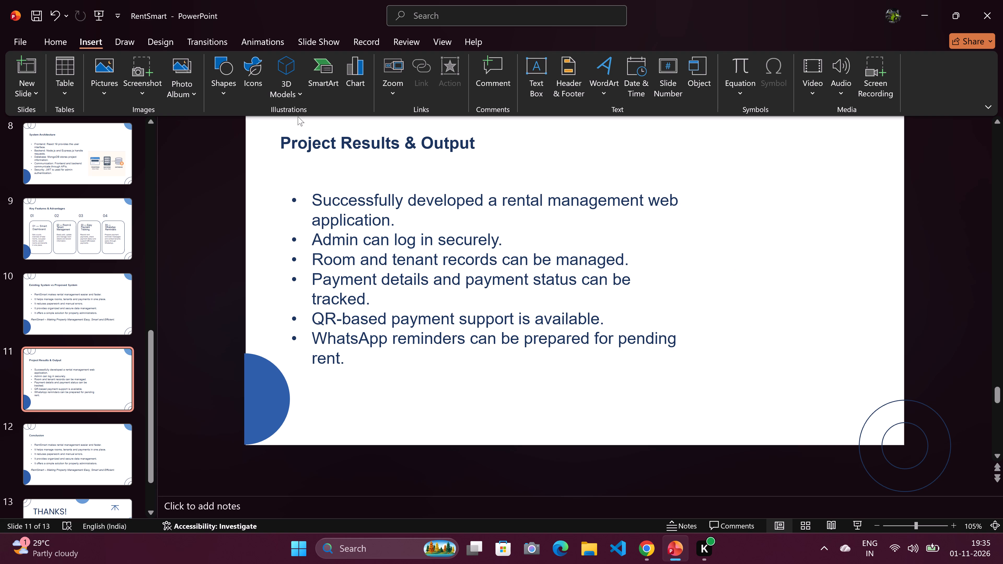
{"action": "left_click", "coordinate": [102, 76]}
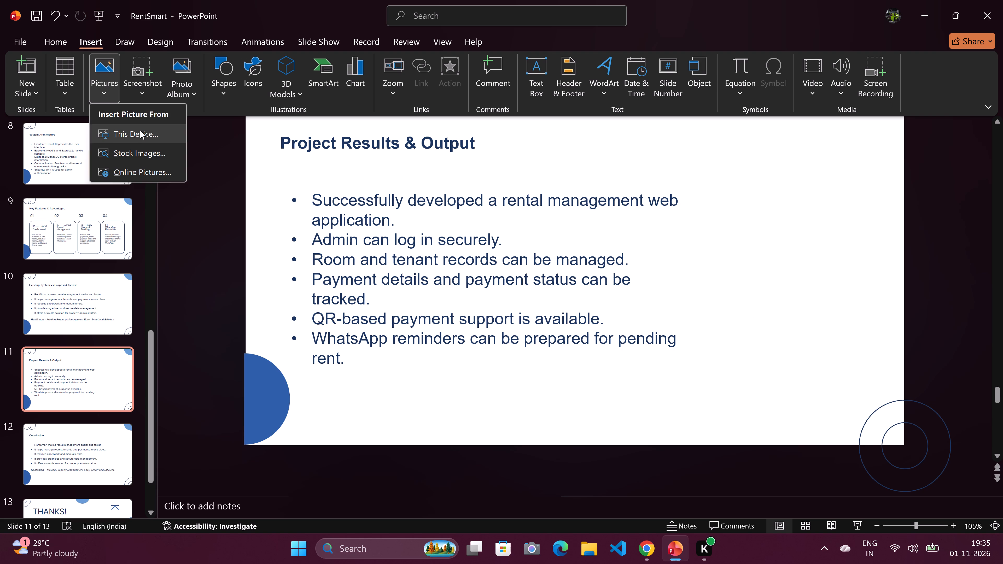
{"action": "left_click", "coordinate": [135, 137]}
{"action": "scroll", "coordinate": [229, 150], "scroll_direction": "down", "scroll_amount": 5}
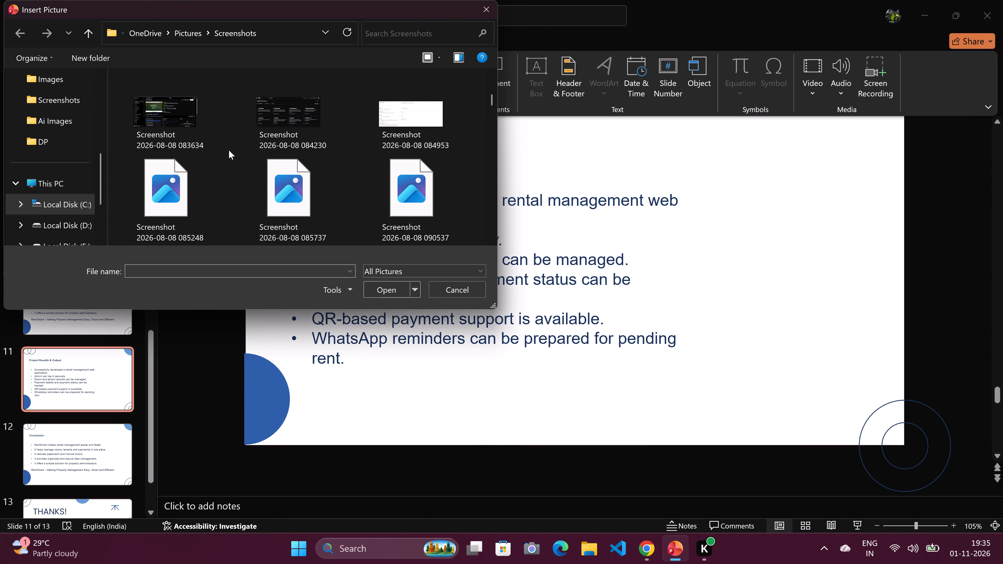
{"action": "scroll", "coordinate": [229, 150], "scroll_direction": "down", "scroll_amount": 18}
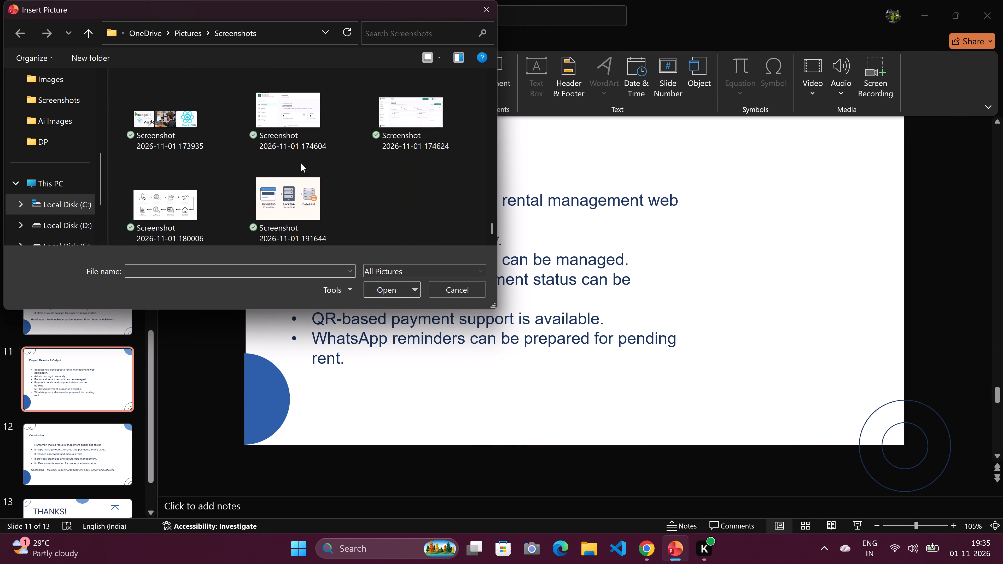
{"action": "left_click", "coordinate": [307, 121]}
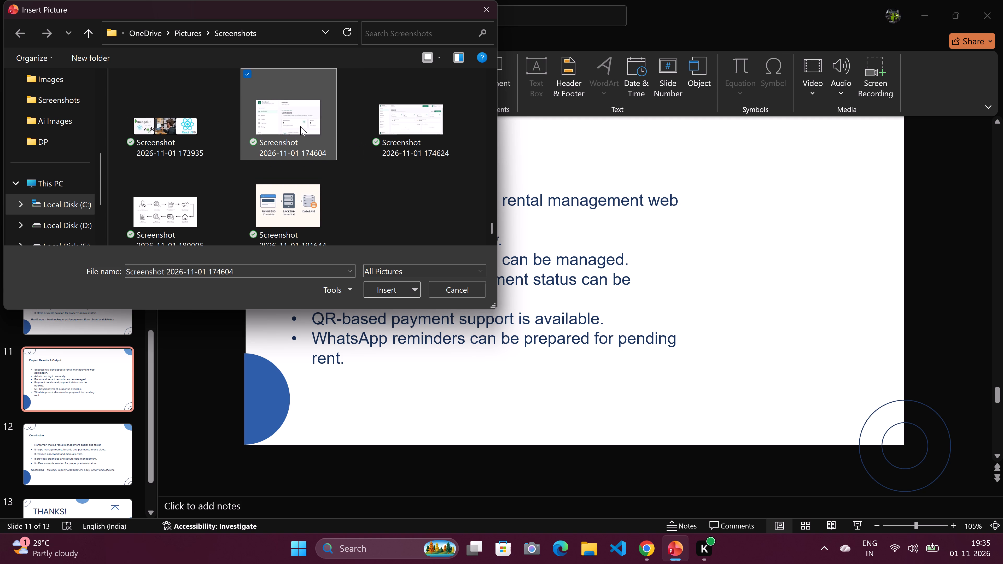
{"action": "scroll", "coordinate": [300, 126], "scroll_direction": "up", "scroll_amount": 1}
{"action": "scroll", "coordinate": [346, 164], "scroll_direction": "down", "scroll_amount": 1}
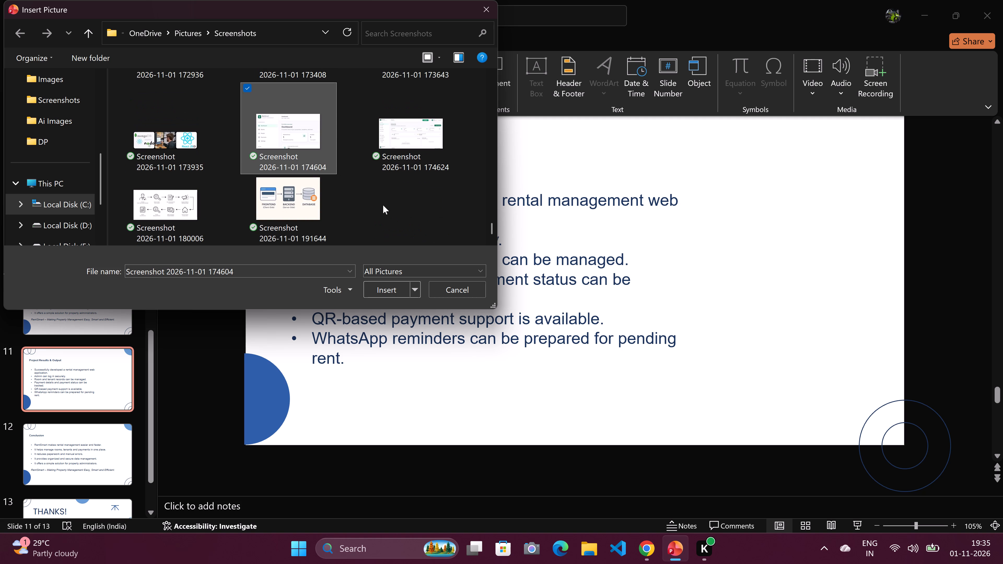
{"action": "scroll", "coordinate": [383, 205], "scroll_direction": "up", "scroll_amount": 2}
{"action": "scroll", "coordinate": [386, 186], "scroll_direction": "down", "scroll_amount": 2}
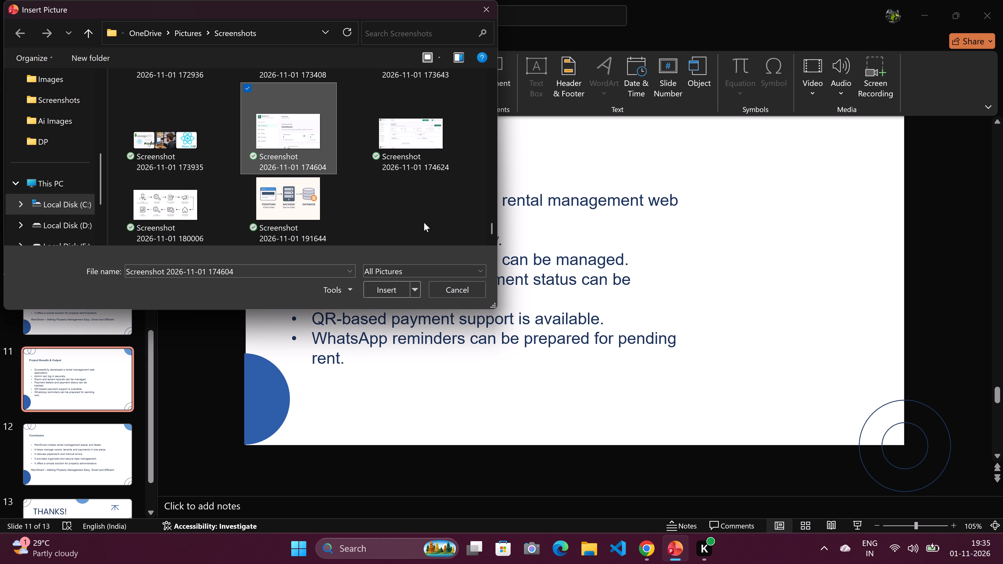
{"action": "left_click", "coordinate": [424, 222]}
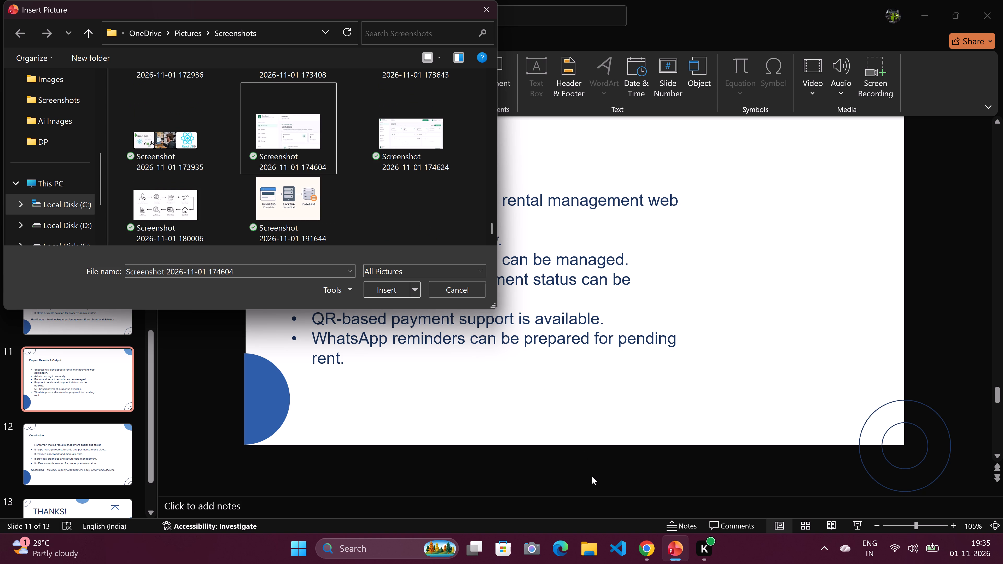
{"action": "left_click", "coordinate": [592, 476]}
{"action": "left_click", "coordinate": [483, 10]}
Switch to Chrome and capture a screenshot of the whole visible Smart Rent website home page.
{"action": "left_click", "coordinate": [648, 558]}
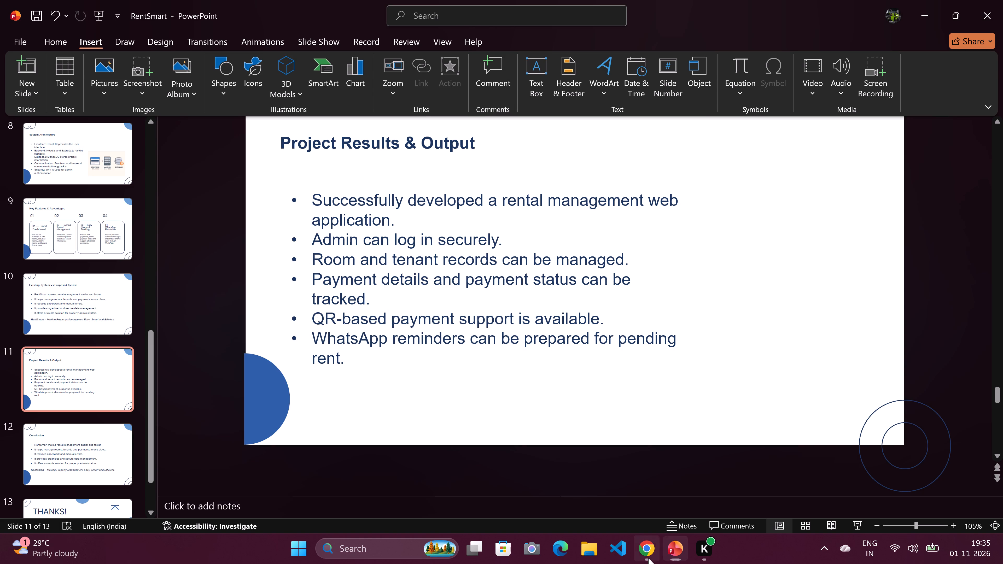
{"action": "left_click", "coordinate": [230, 0]}
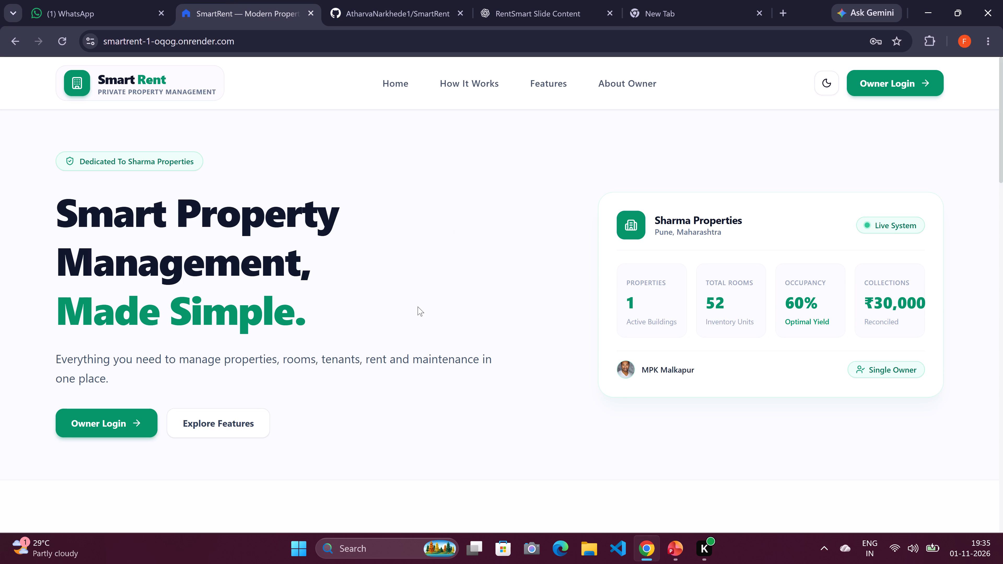
{"action": "key", "text": "Print"}
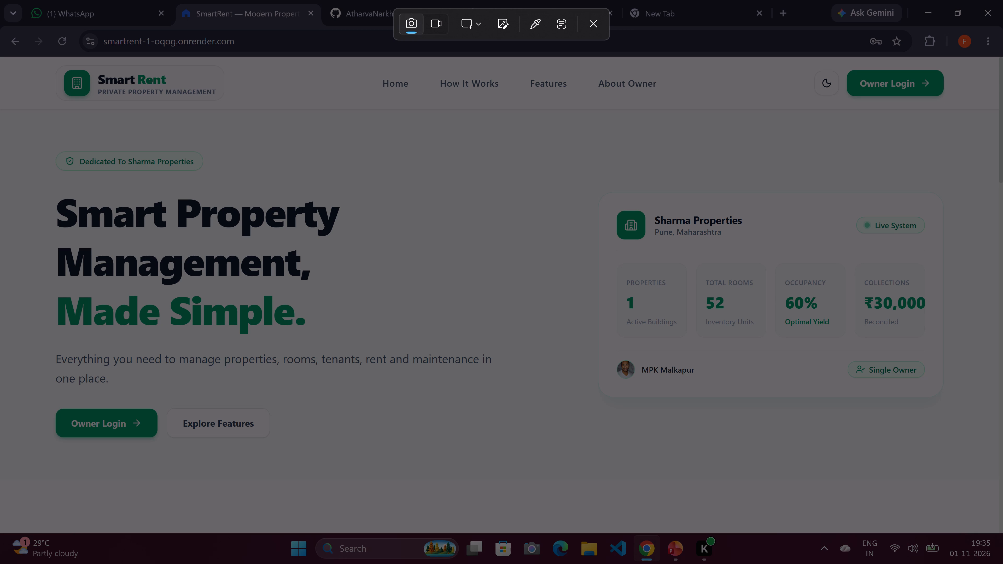
{"action": "left_click_drag", "start_coordinate": [1, 57], "coordinate": [516, 434]}
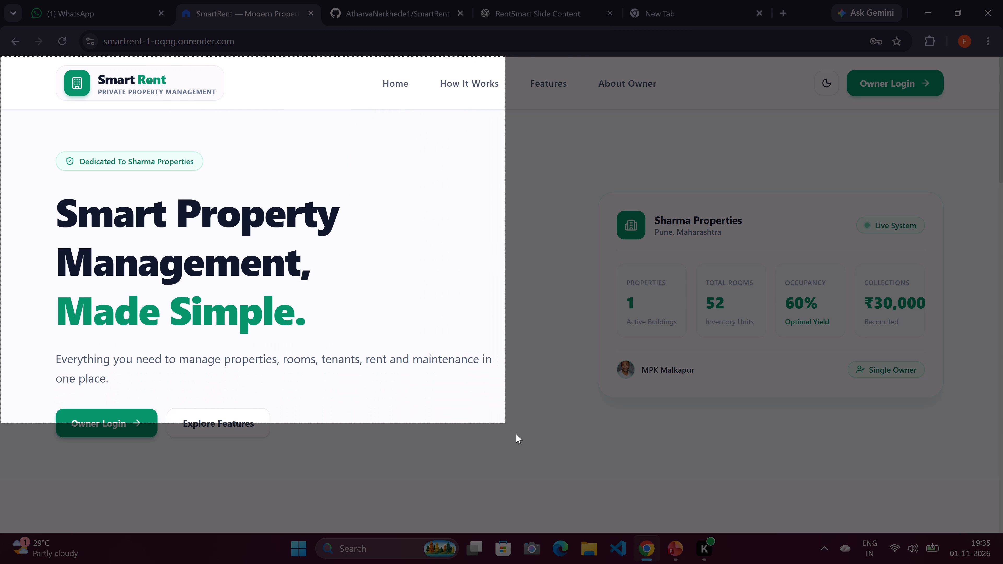
{"action": "left_click_drag", "start_coordinate": [516, 434], "coordinate": [756, 520]}
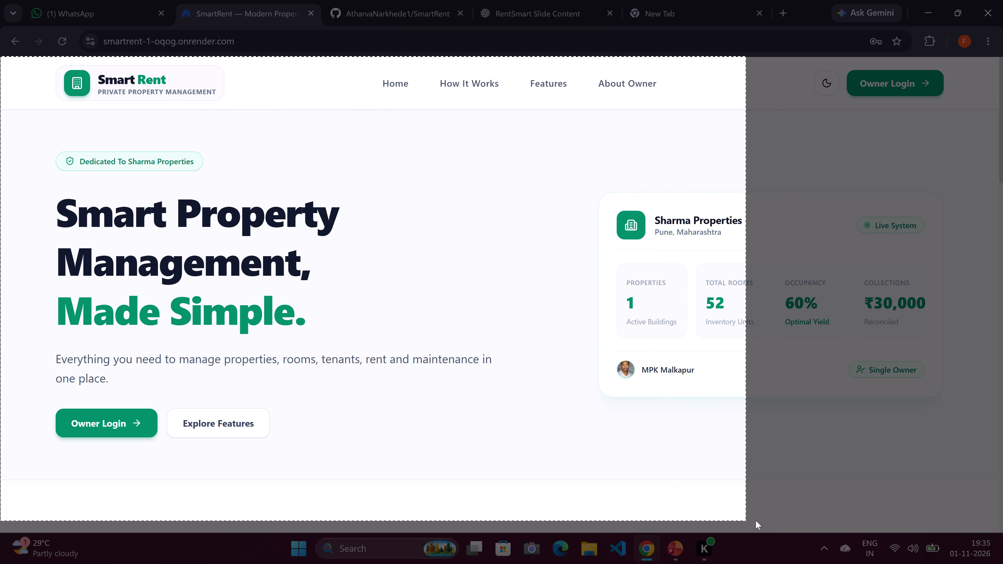
{"action": "left_click_drag", "start_coordinate": [756, 520], "coordinate": [966, 524]}
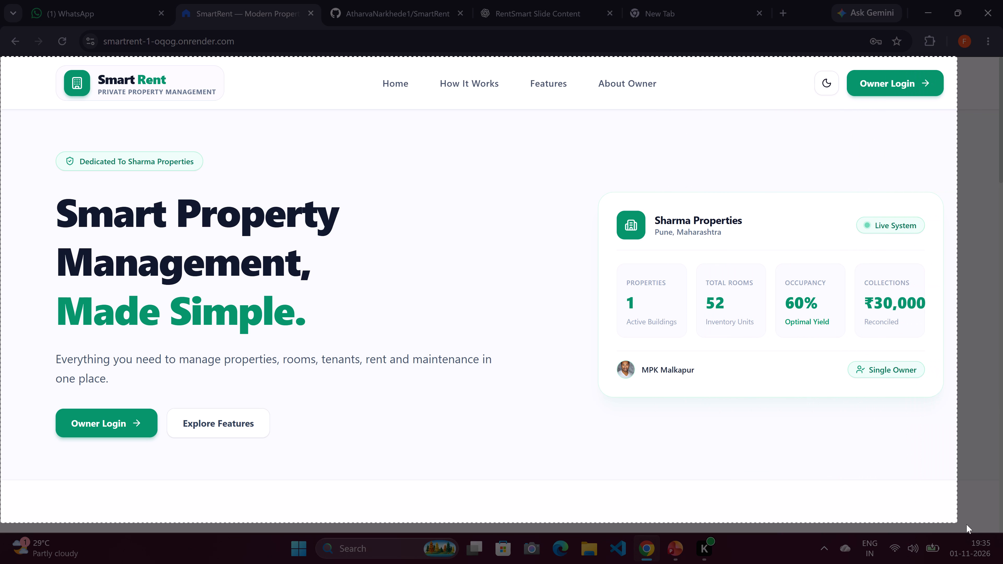
{"action": "left_click_drag", "start_coordinate": [966, 524], "coordinate": [991, 529]}
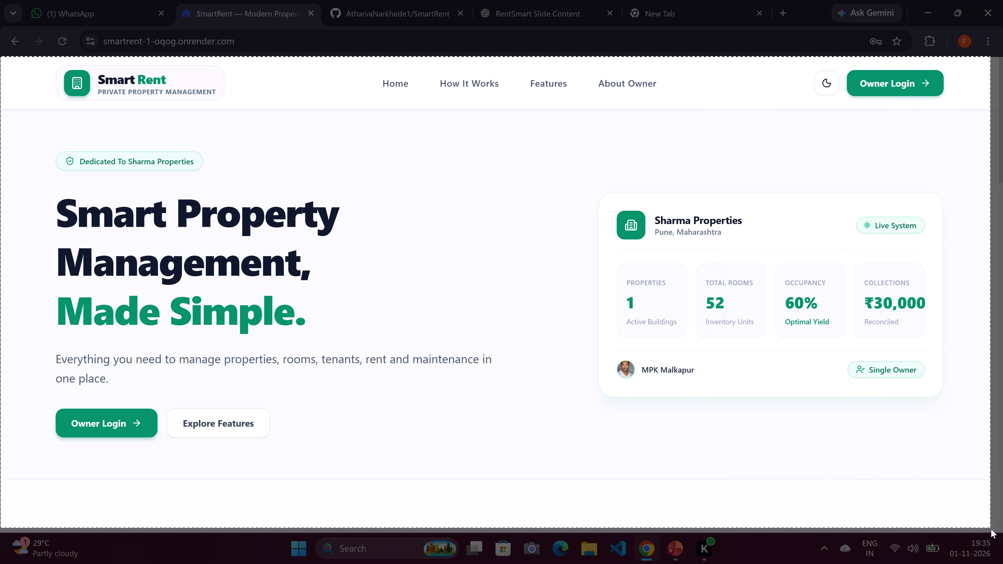
{"action": "left_click_drag", "start_coordinate": [991, 529], "coordinate": [1002, 529]}
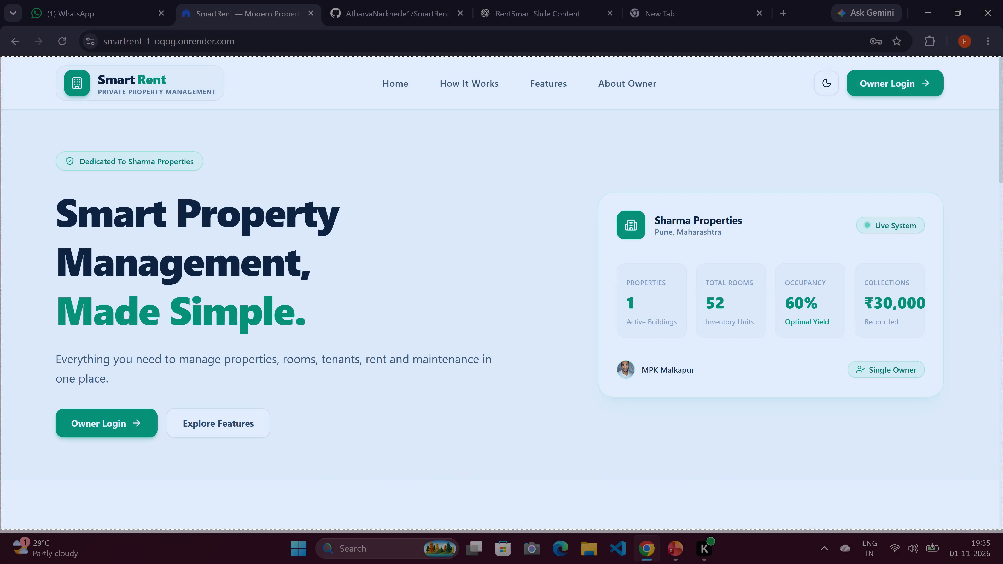
{"action": "left_click", "coordinate": [674, 555]}
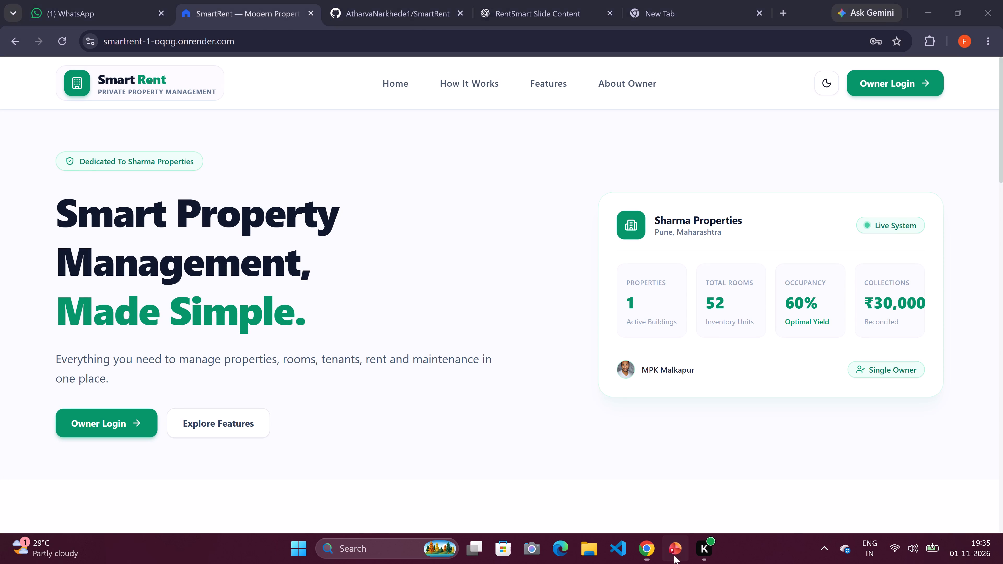
{"action": "left_click", "coordinate": [639, 398]}
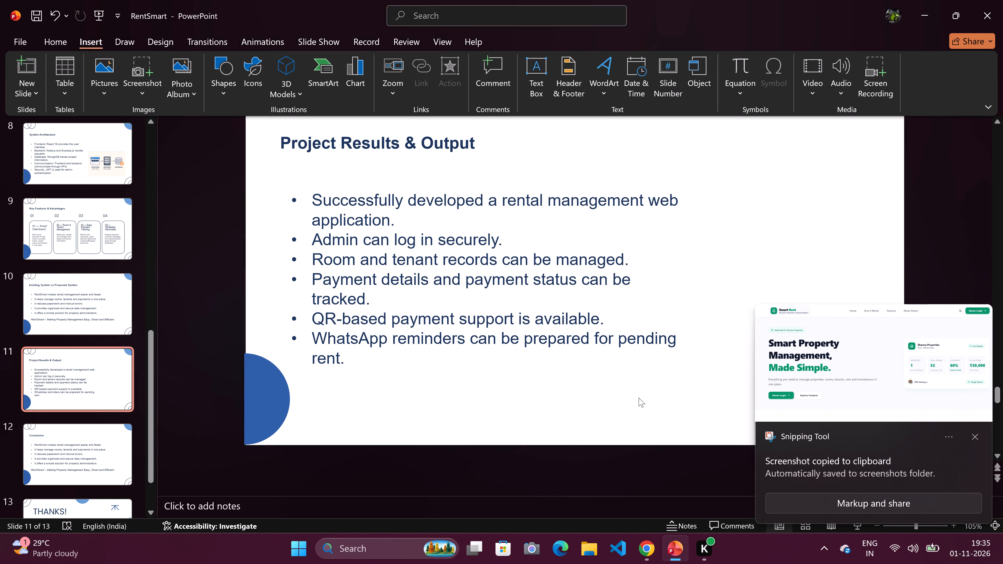
{"action": "left_click", "coordinate": [98, 79]}
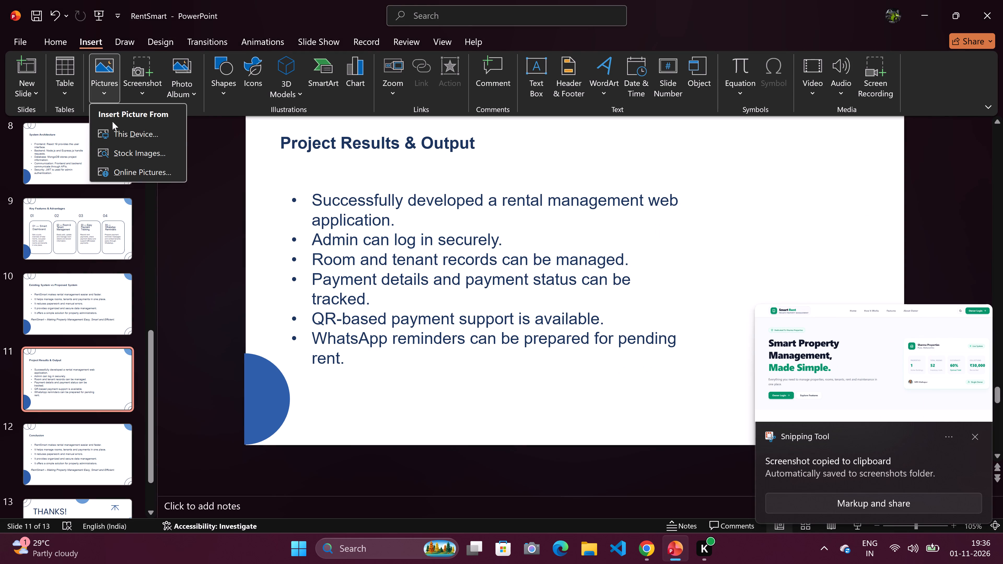
{"action": "left_click", "coordinate": [112, 132]}
{"action": "scroll", "coordinate": [235, 97], "scroll_direction": "down", "scroll_amount": 2}
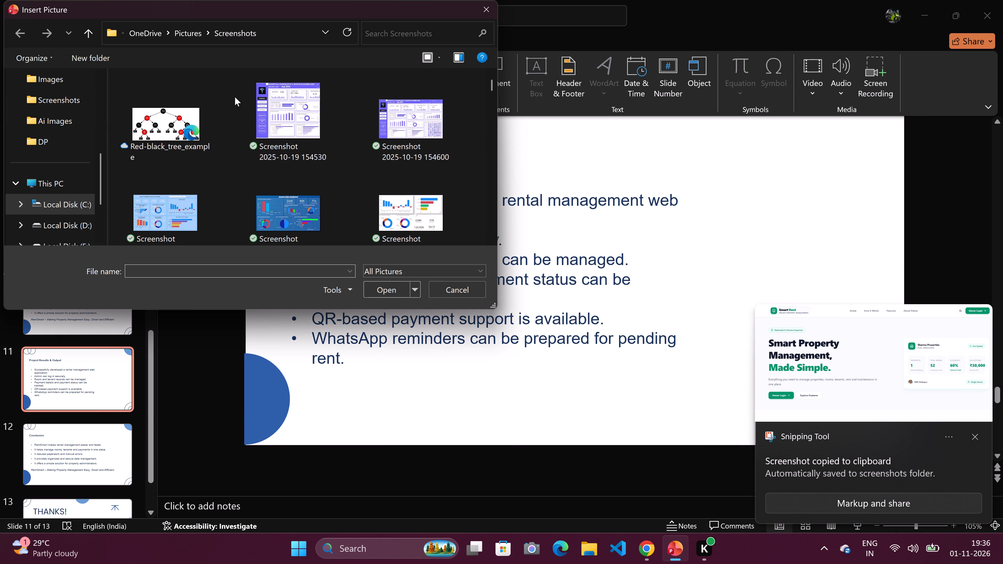
{"action": "scroll", "coordinate": [235, 97], "scroll_direction": "down", "scroll_amount": 13}
{"action": "scroll", "coordinate": [235, 97], "scroll_direction": "down", "scroll_amount": 10}
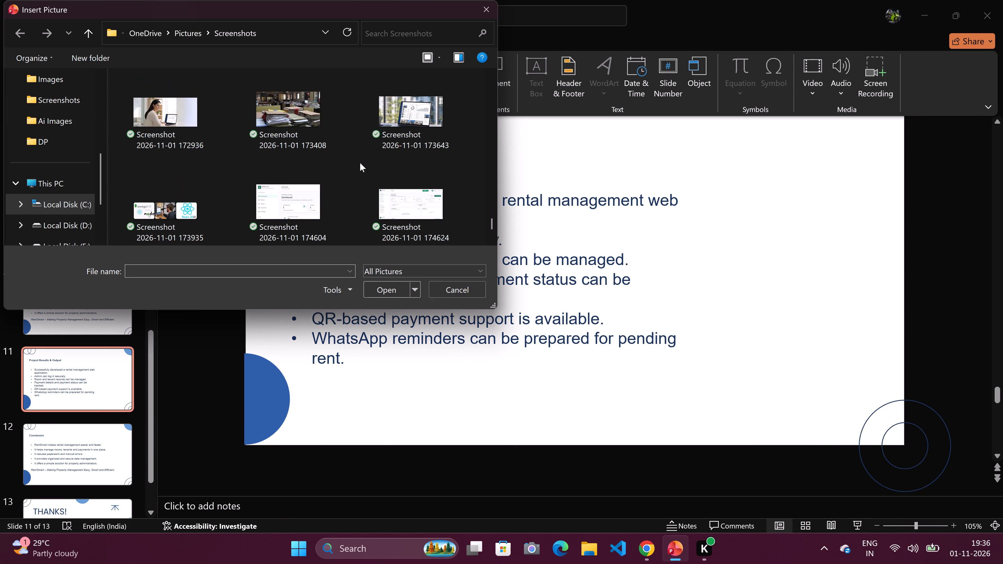
{"action": "scroll", "coordinate": [360, 169], "scroll_direction": "down", "scroll_amount": 7}
{"action": "left_click", "coordinate": [407, 213]}
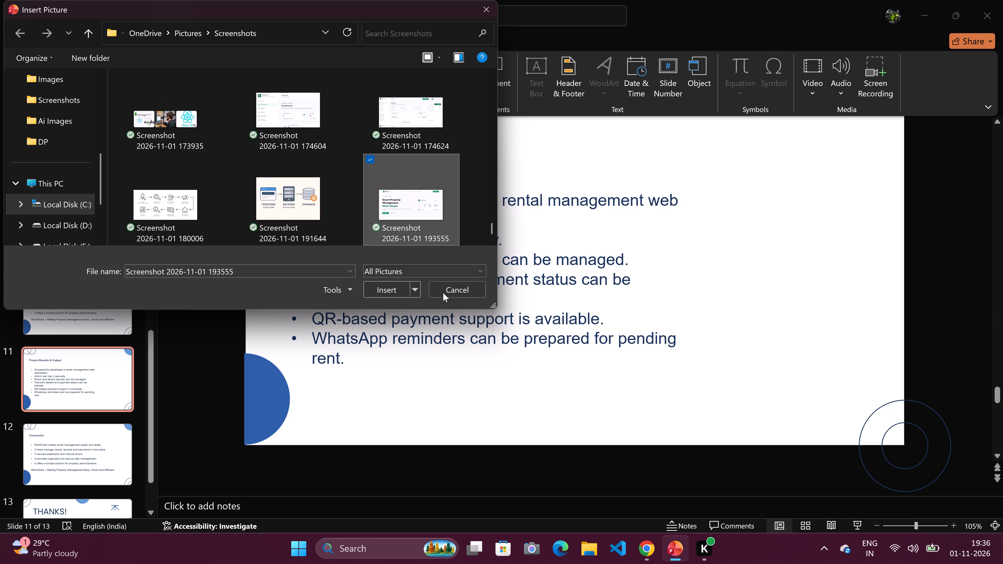
{"action": "left_click", "coordinate": [385, 291]}
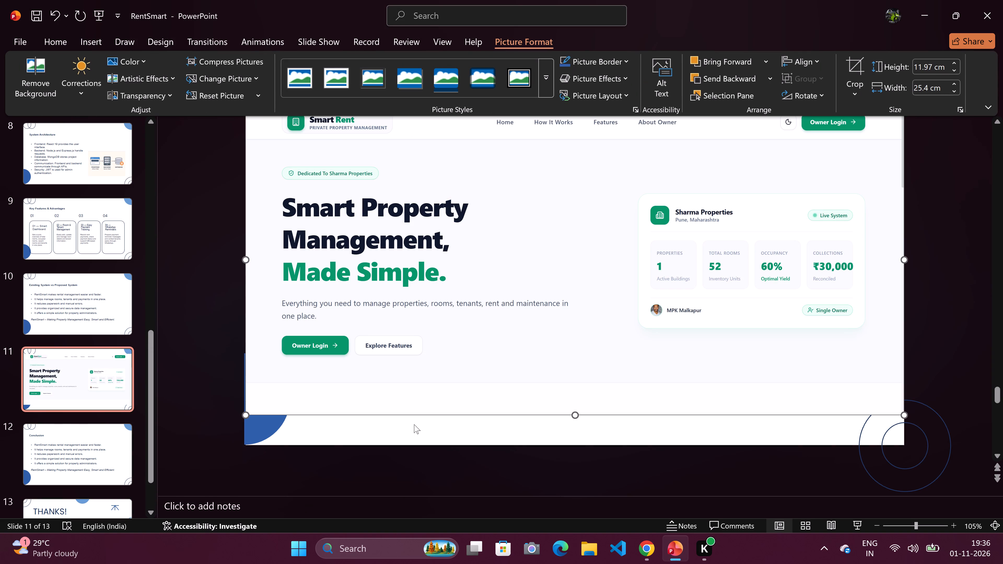
Shrink the inserted home page screenshot to less than half its size and place it beside the bullet list.
{"action": "left_click_drag", "start_coordinate": [244, 416], "coordinate": [507, 275]}
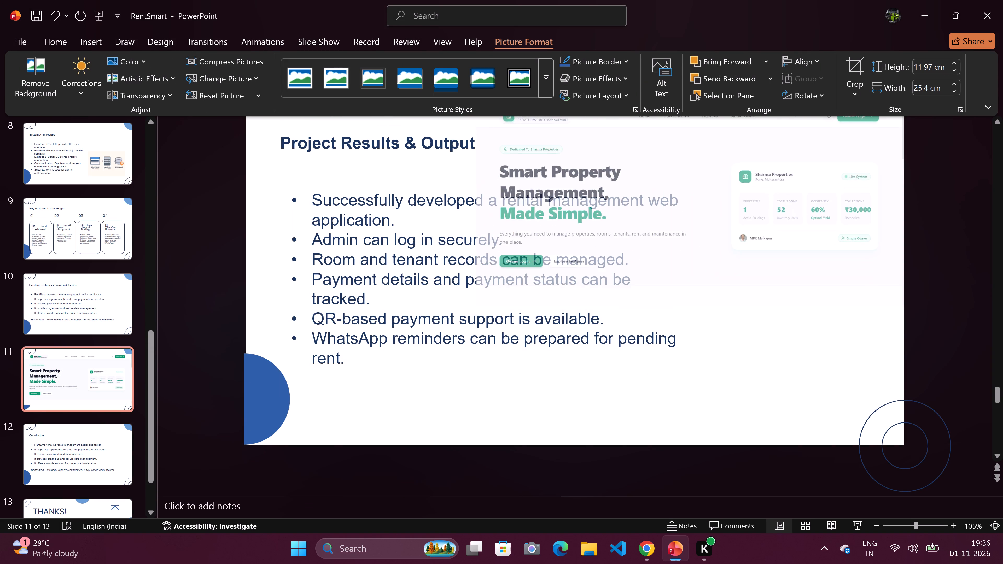
{"action": "left_click_drag", "start_coordinate": [507, 275], "coordinate": [681, 259]}
{"action": "left_click_drag", "start_coordinate": [722, 181], "coordinate": [741, 310]}
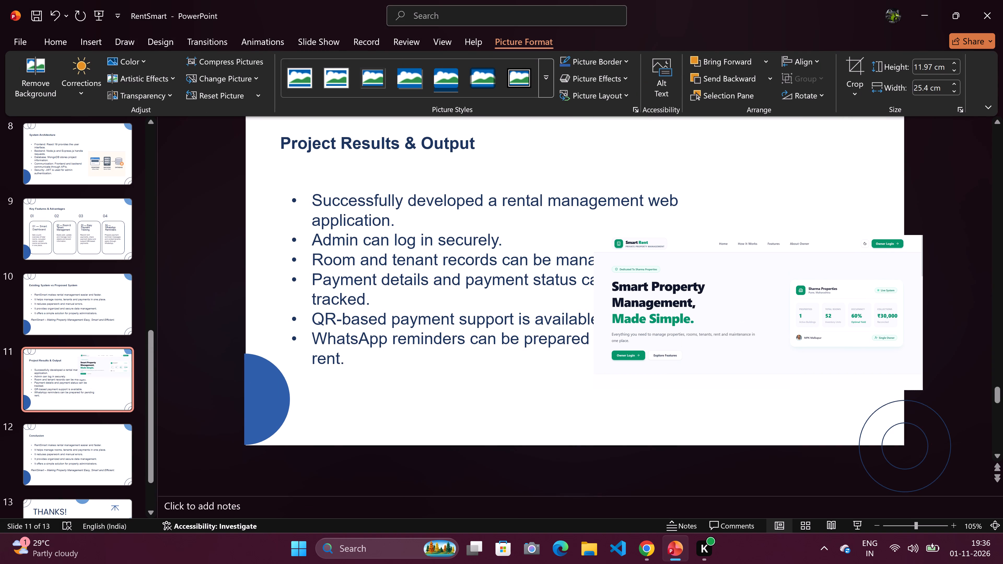
{"action": "left_click_drag", "start_coordinate": [741, 310], "coordinate": [738, 313]}
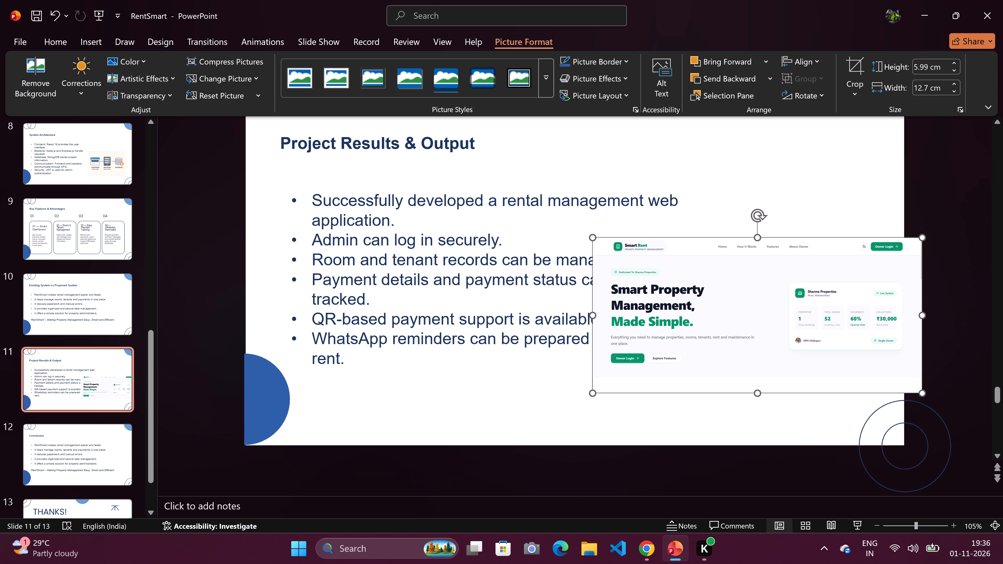
{"action": "left_click_drag", "start_coordinate": [592, 392], "coordinate": [745, 355]}
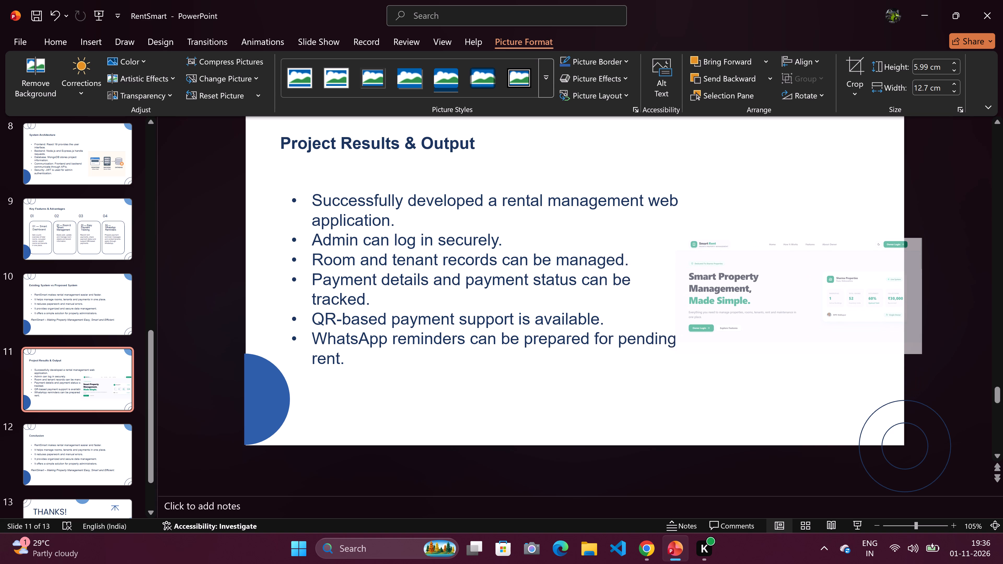
{"action": "left_click_drag", "start_coordinate": [745, 355], "coordinate": [711, 373]}
{"action": "left_click_drag", "start_coordinate": [723, 323], "coordinate": [697, 305]}
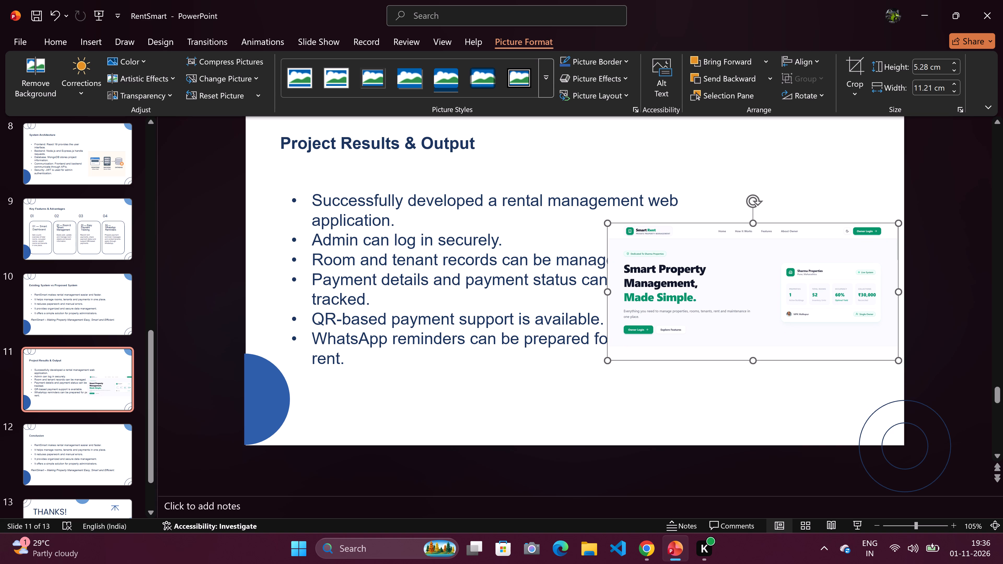
{"action": "left_click_drag", "start_coordinate": [608, 364], "coordinate": [687, 335]}
Narrow the bullet text box on the Project Results & Output slide so it clears the home page screenshot.
{"action": "left_click", "coordinate": [605, 315]}
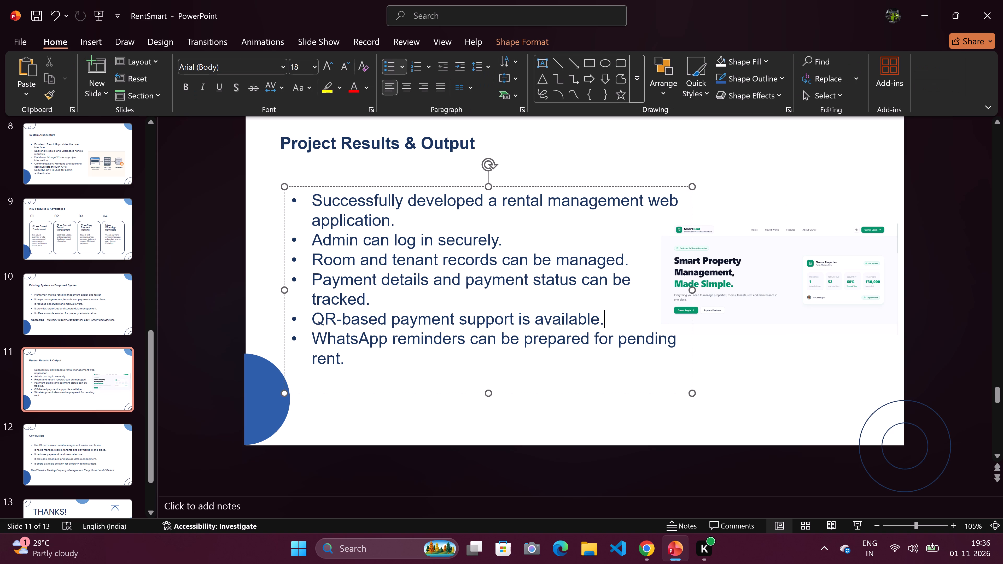
{"action": "left_click_drag", "start_coordinate": [693, 392], "coordinate": [632, 371]}
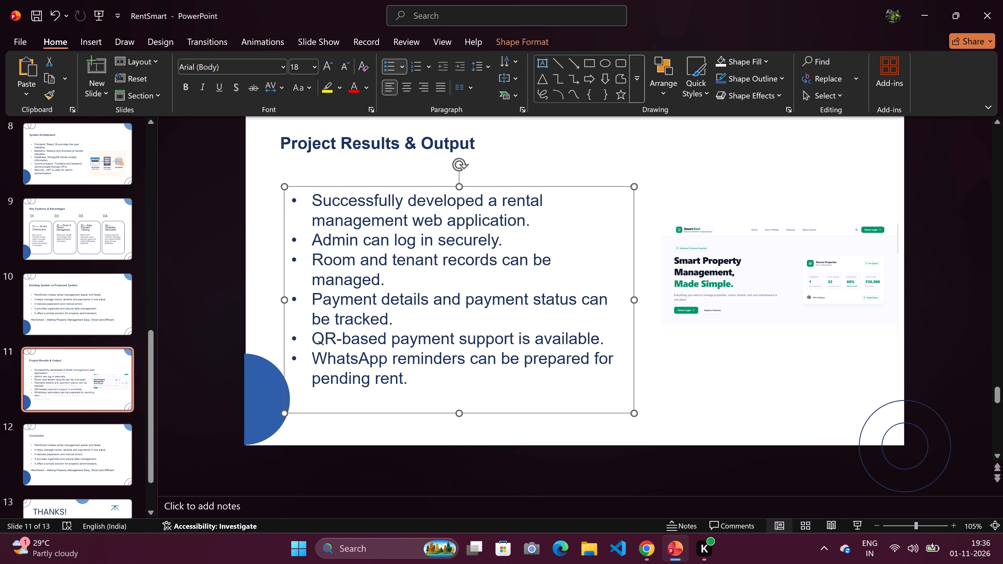
{"action": "left_click", "coordinate": [612, 368]}
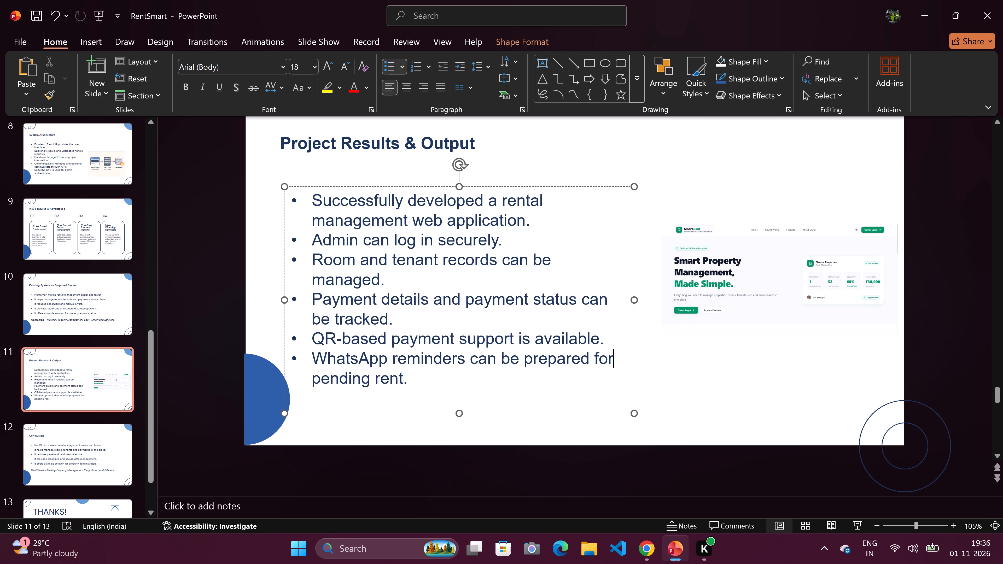
Move the home page screenshot lower on the slide, beside the last bullets.
{"action": "left_click", "coordinate": [716, 295]}
{"action": "left_click_drag", "start_coordinate": [748, 282], "coordinate": [740, 323]}
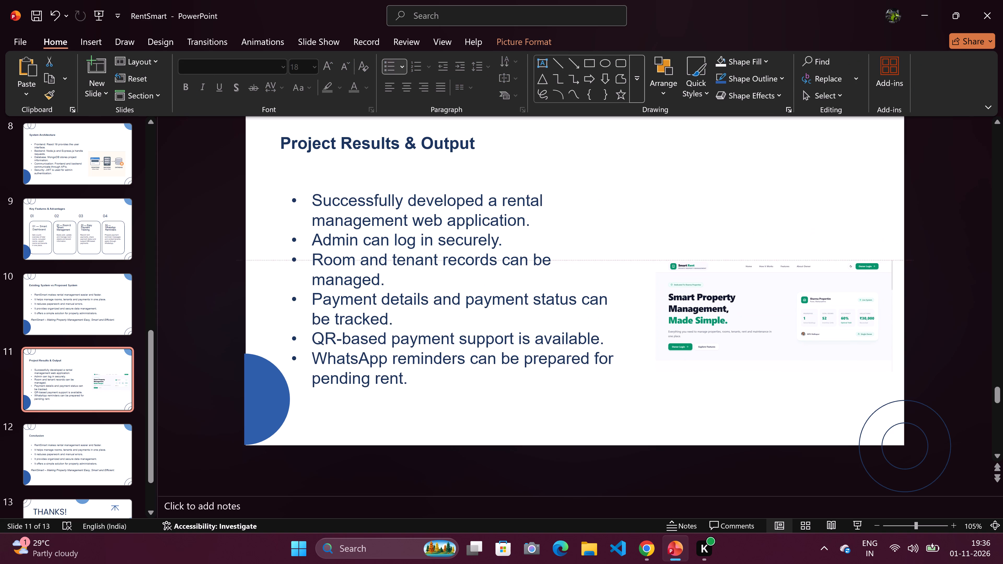
{"action": "left_click_drag", "start_coordinate": [740, 323], "coordinate": [725, 345]}
Reposition the bullet text box slightly higher, keeping a gap below the Project Results & Output title.
{"action": "left_click", "coordinate": [625, 356]}
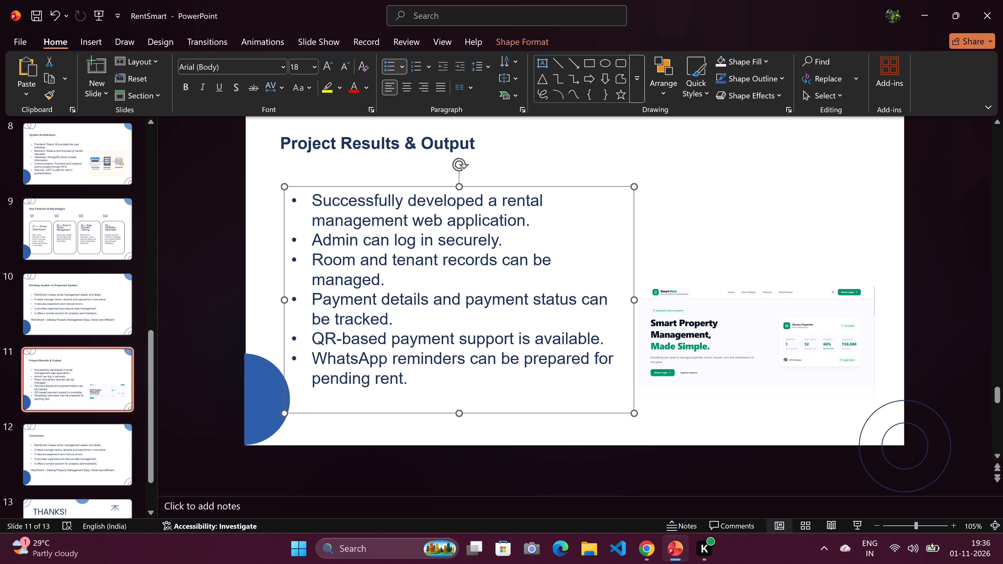
{"action": "left_click_drag", "start_coordinate": [632, 409], "coordinate": [607, 400]}
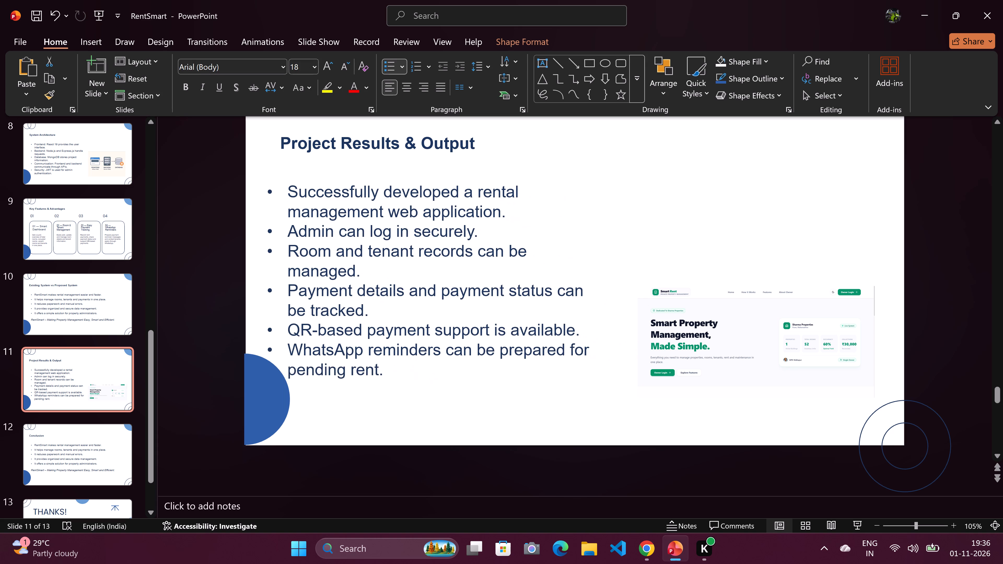
{"action": "left_click_drag", "start_coordinate": [607, 400], "coordinate": [632, 386]}
{"action": "left_click", "coordinate": [632, 386]}
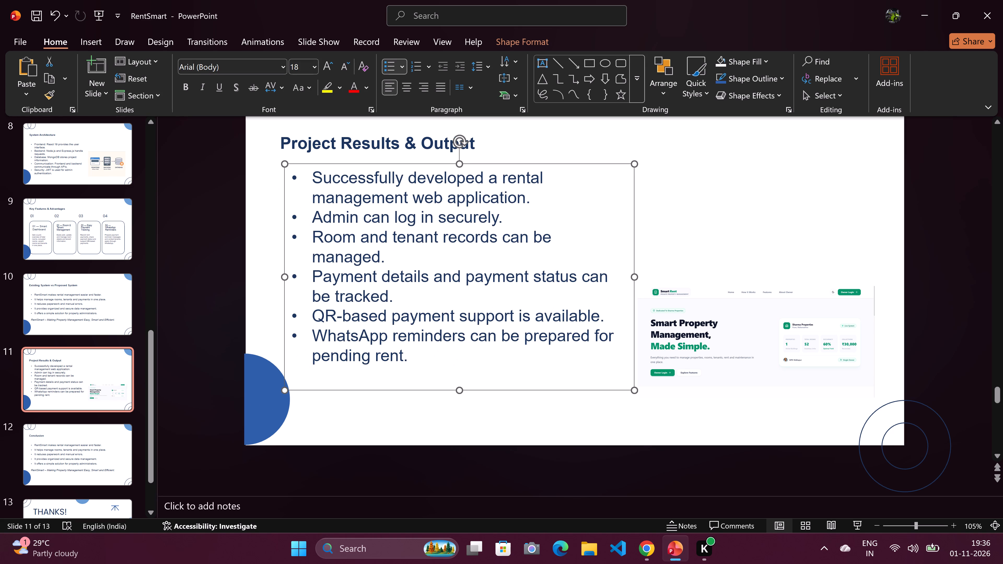
{"action": "left_click", "coordinate": [576, 378]}
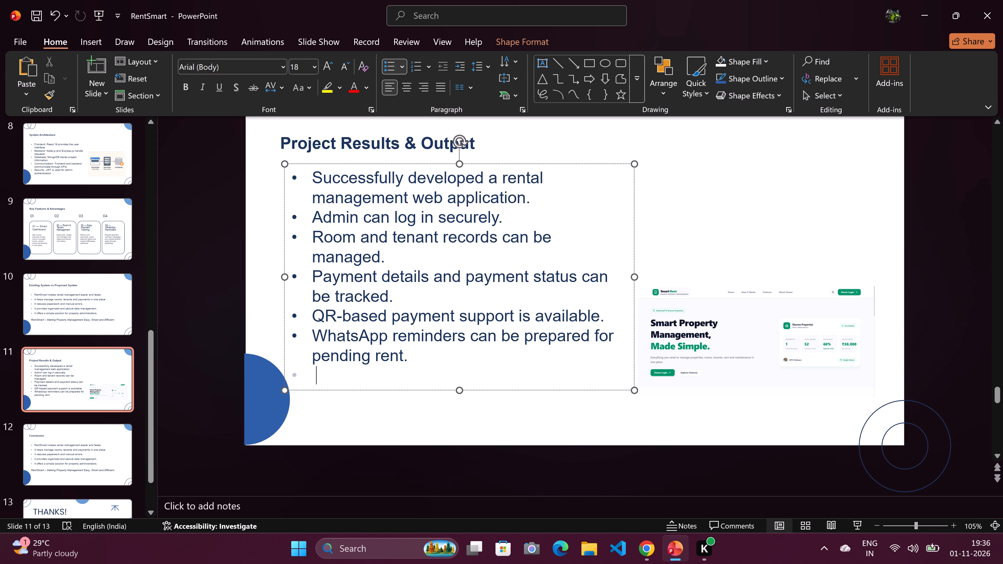
{"action": "left_click", "coordinate": [583, 405]}
{"action": "left_click_drag", "start_coordinate": [453, 369], "coordinate": [453, 373]}
{"action": "left_click_drag", "start_coordinate": [453, 373], "coordinate": [567, 426]}
{"action": "left_click", "coordinate": [567, 426]}
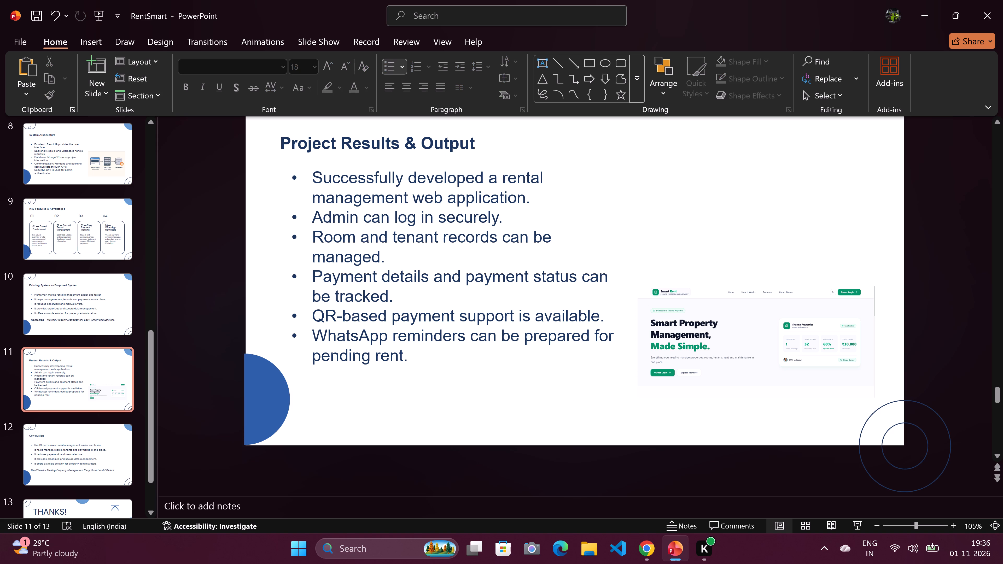
{"action": "left_click_drag", "start_coordinate": [534, 387], "coordinate": [532, 398]}
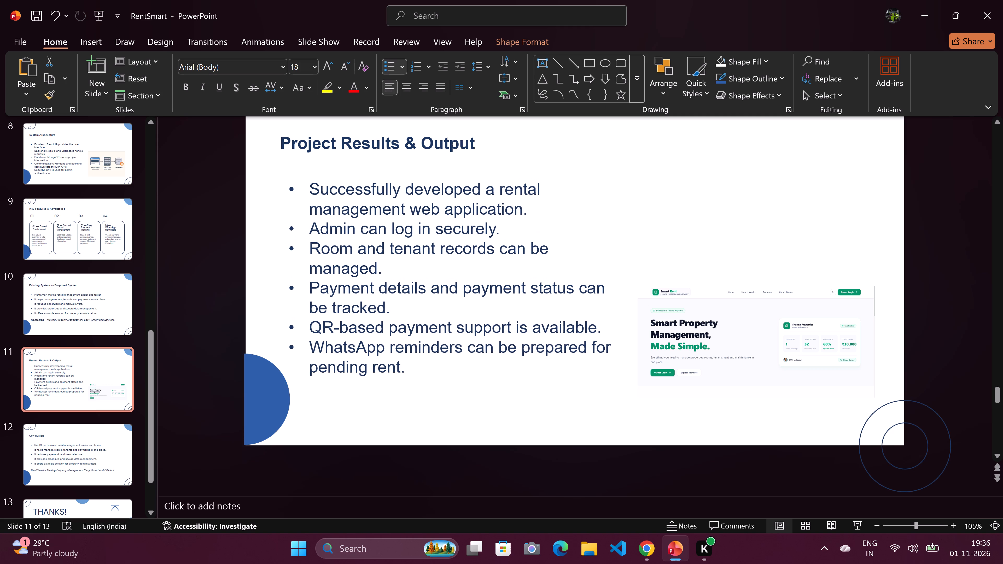
{"action": "left_click_drag", "start_coordinate": [532, 398], "coordinate": [533, 399]}
Move the home page screenshot up on the Project Results & Output slide, beside the first bullets and slightly above them.
{"action": "left_click_drag", "start_coordinate": [735, 378], "coordinate": [745, 327]}
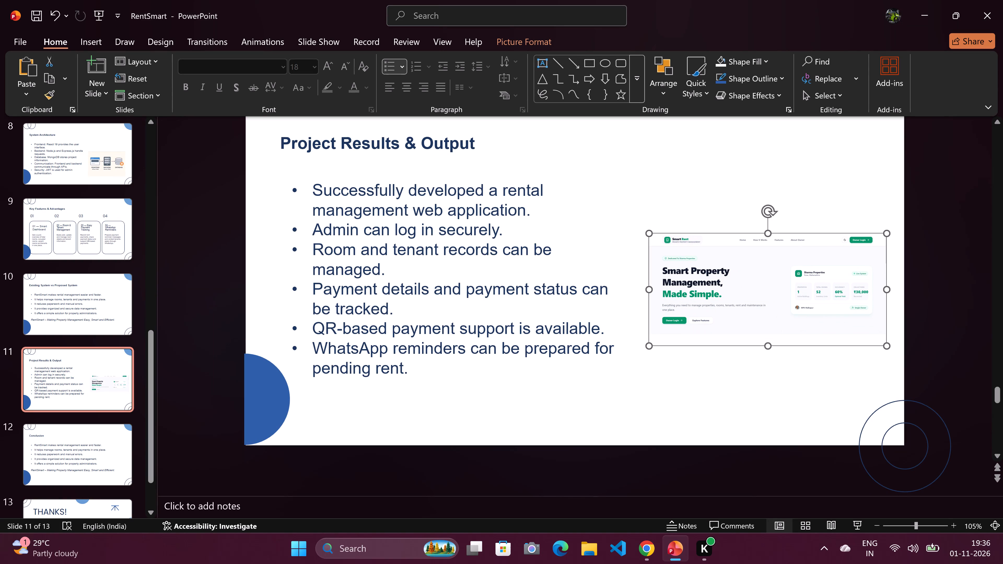
{"action": "left_click", "coordinate": [753, 389]}
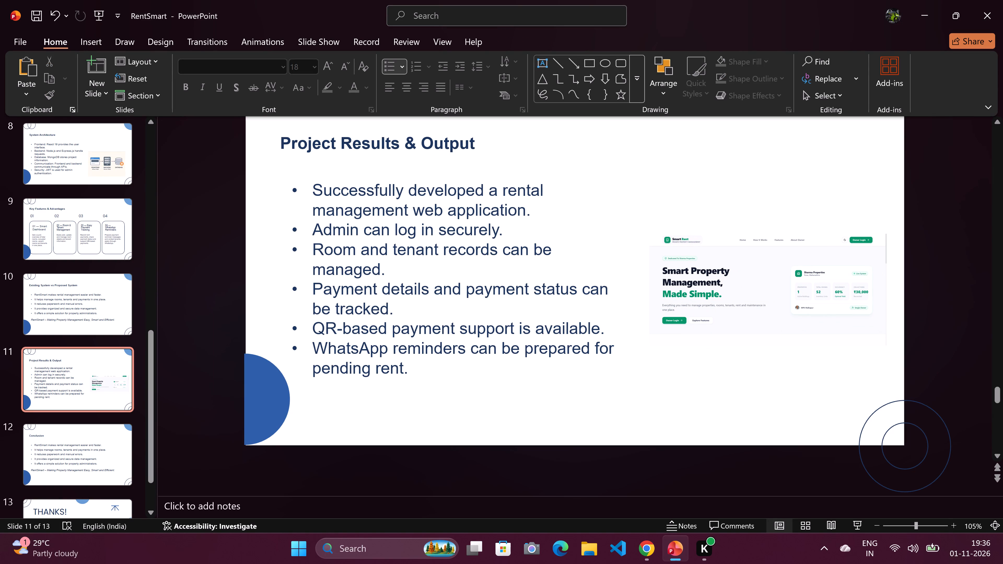
{"action": "left_click_drag", "start_coordinate": [737, 294], "coordinate": [737, 321]}
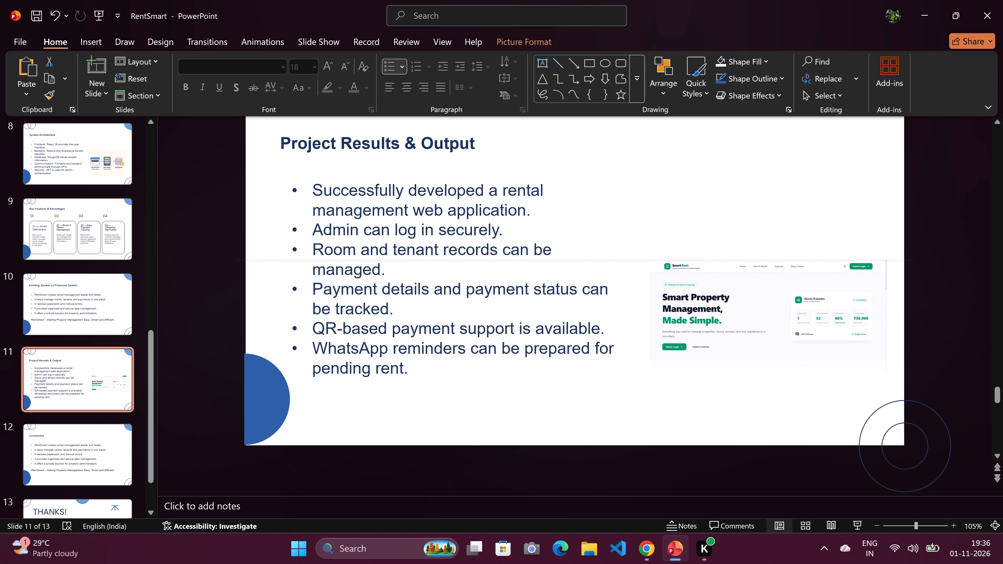
{"action": "left_click_drag", "start_coordinate": [737, 321], "coordinate": [735, 234]}
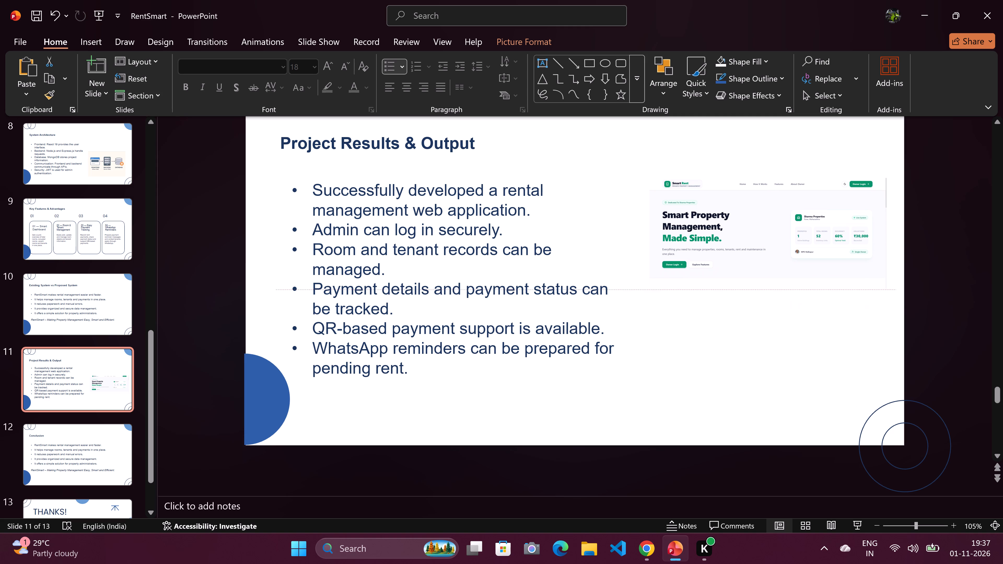
{"action": "left_click_drag", "start_coordinate": [735, 234], "coordinate": [734, 223]}
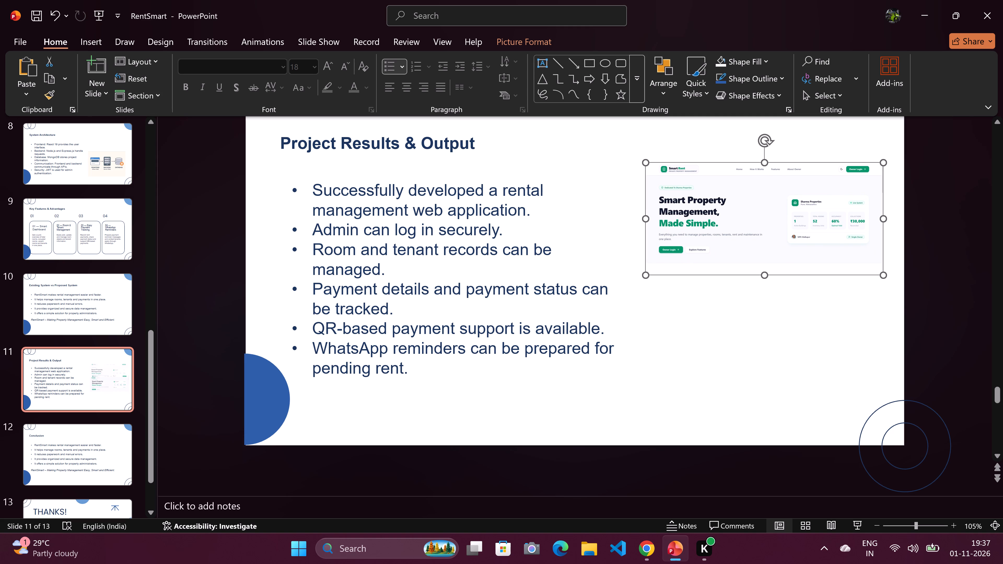
{"action": "left_click", "coordinate": [734, 312]}
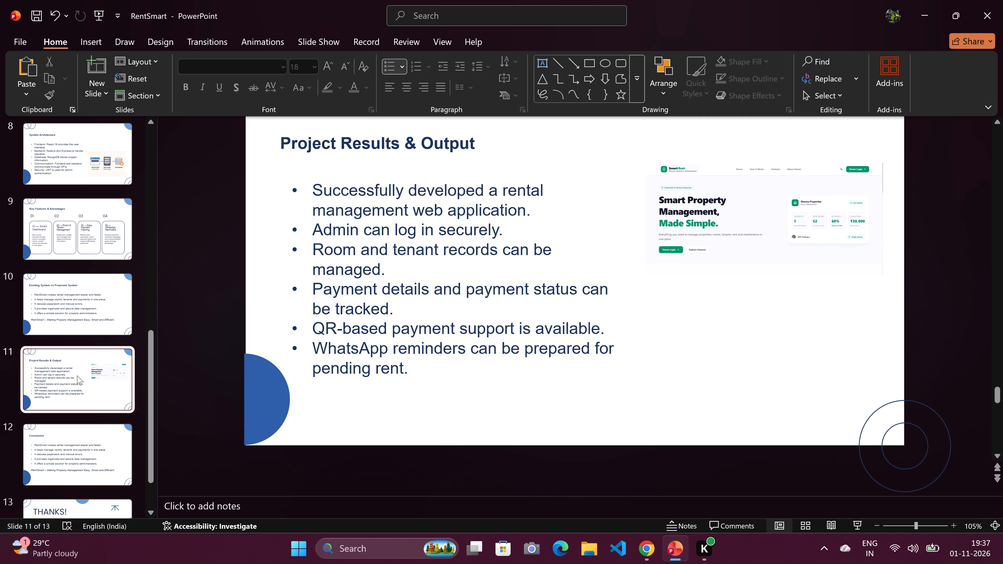
Move the Project Results & Output slide directly after System Architecture, and open the Existing System vs Proposed System slide.
{"action": "left_click_drag", "start_coordinate": [72, 376], "coordinate": [73, 230]}
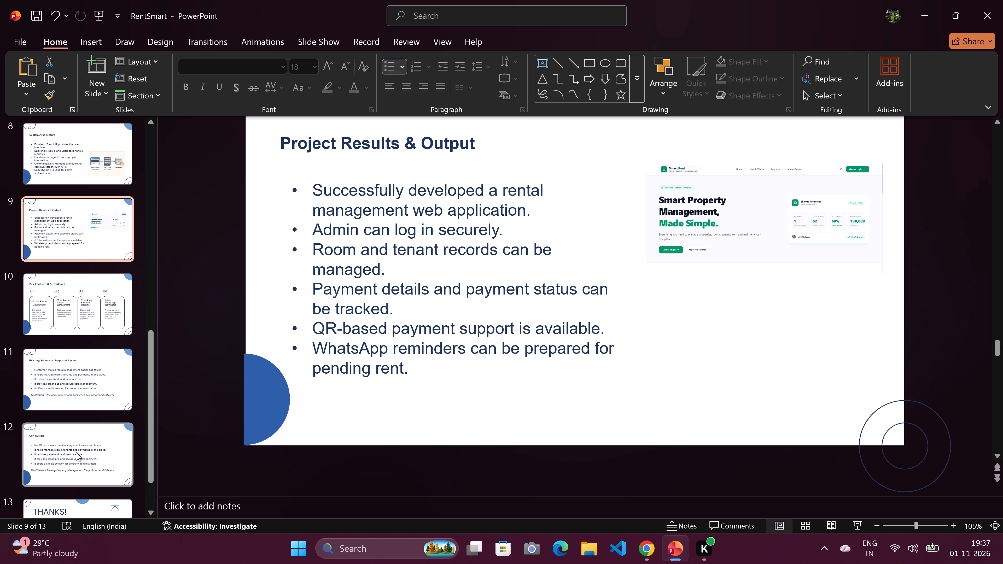
{"action": "left_click", "coordinate": [125, 458]}
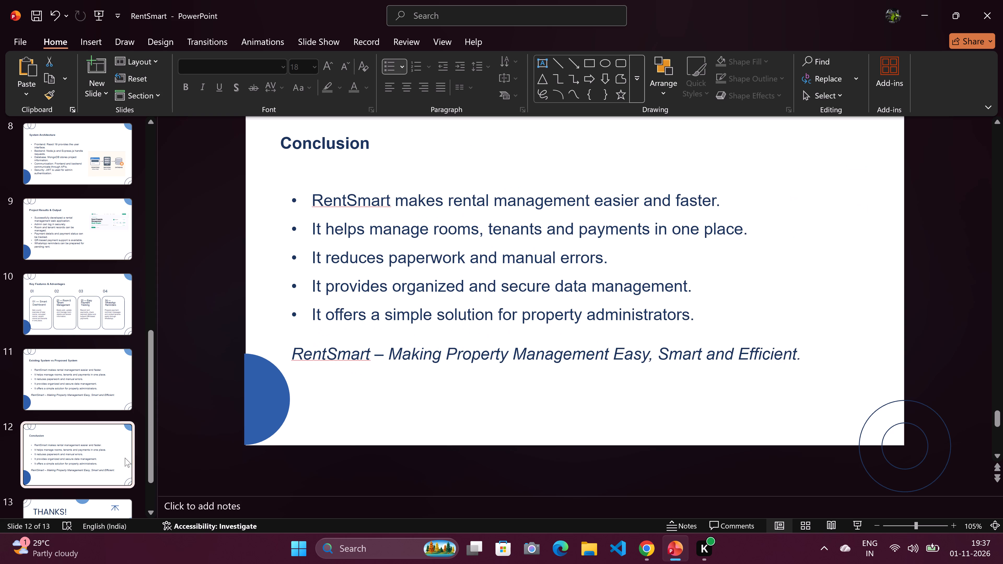
{"action": "left_click", "coordinate": [75, 375]}
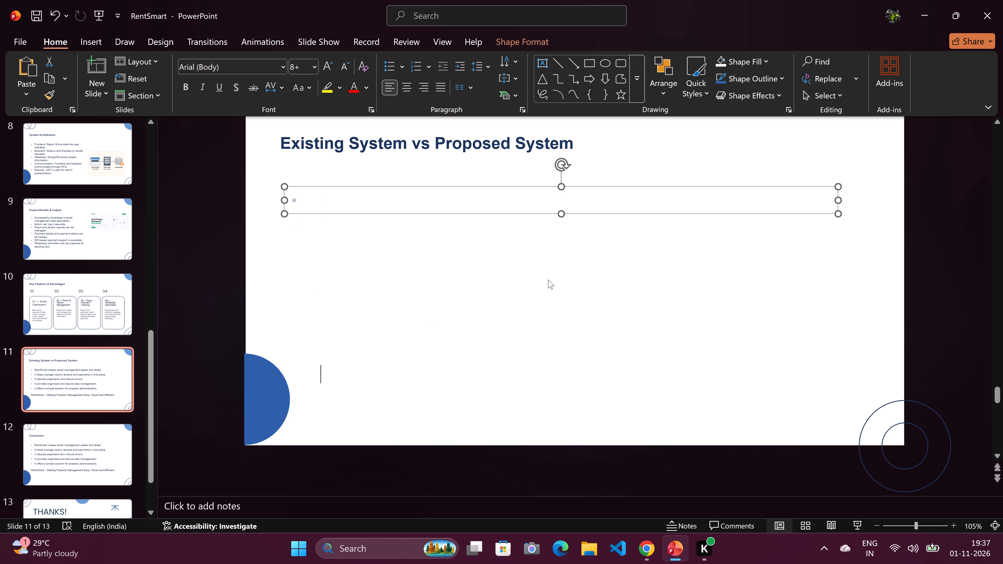
{"action": "key", "text": "ctrl+v"}
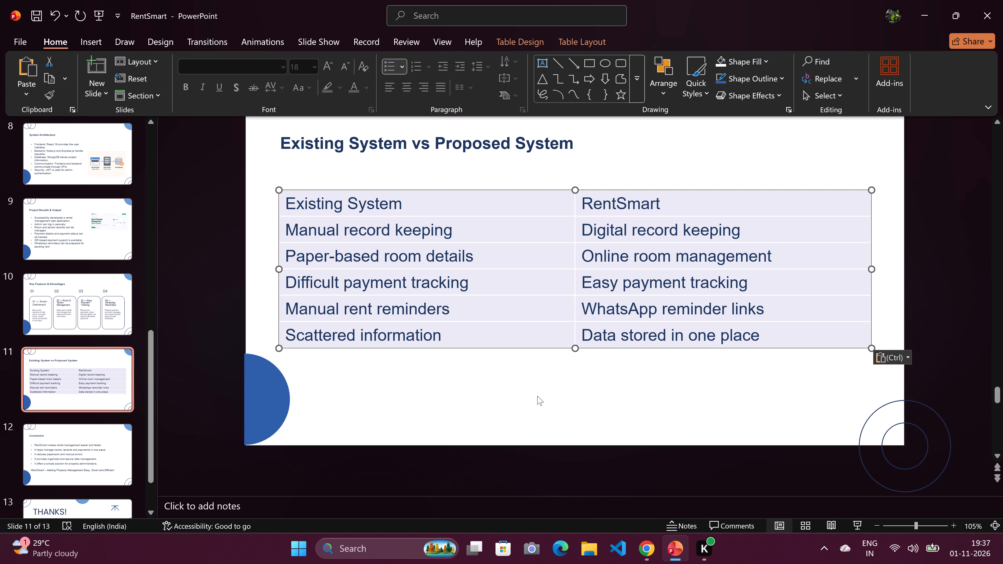
{"action": "left_click", "coordinate": [537, 396]}
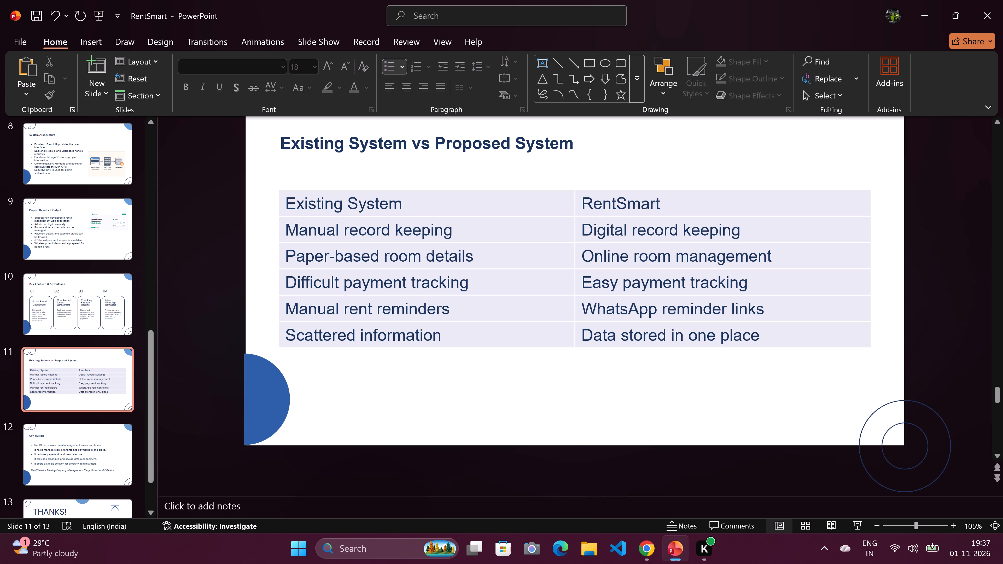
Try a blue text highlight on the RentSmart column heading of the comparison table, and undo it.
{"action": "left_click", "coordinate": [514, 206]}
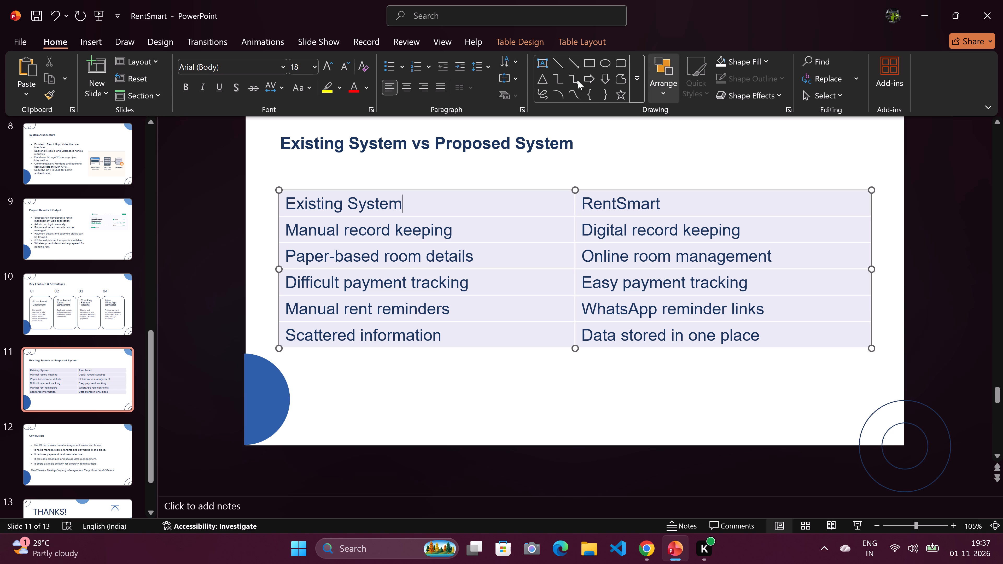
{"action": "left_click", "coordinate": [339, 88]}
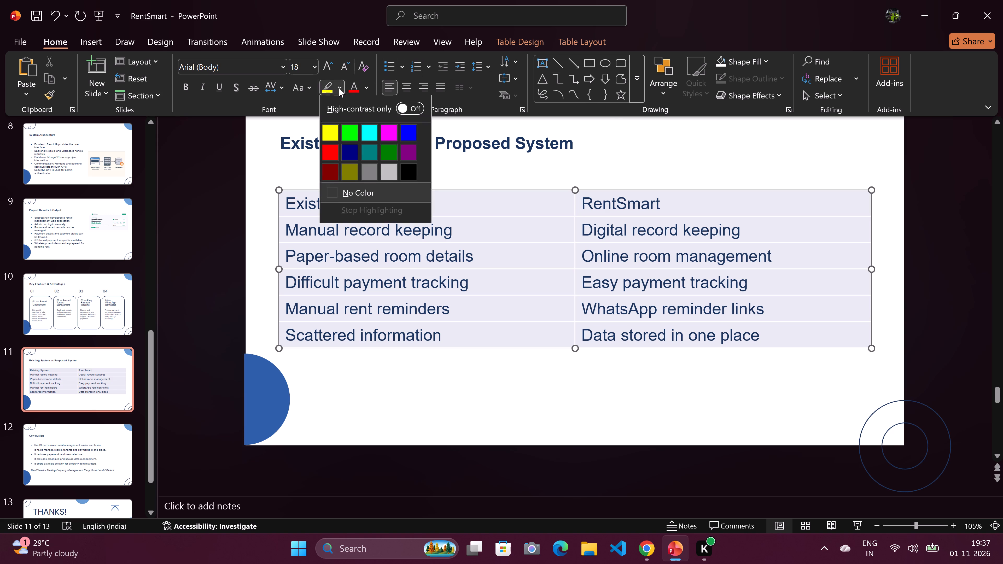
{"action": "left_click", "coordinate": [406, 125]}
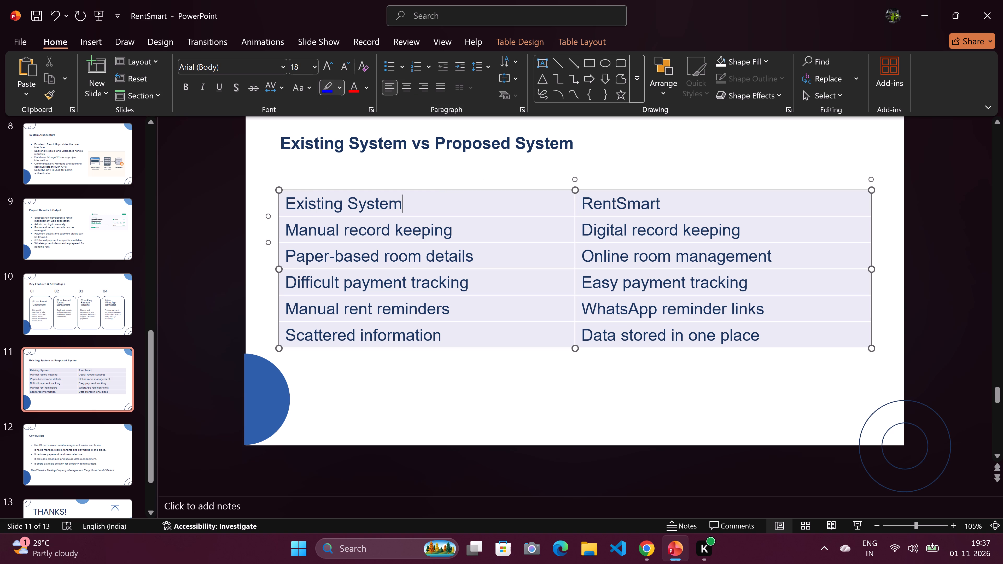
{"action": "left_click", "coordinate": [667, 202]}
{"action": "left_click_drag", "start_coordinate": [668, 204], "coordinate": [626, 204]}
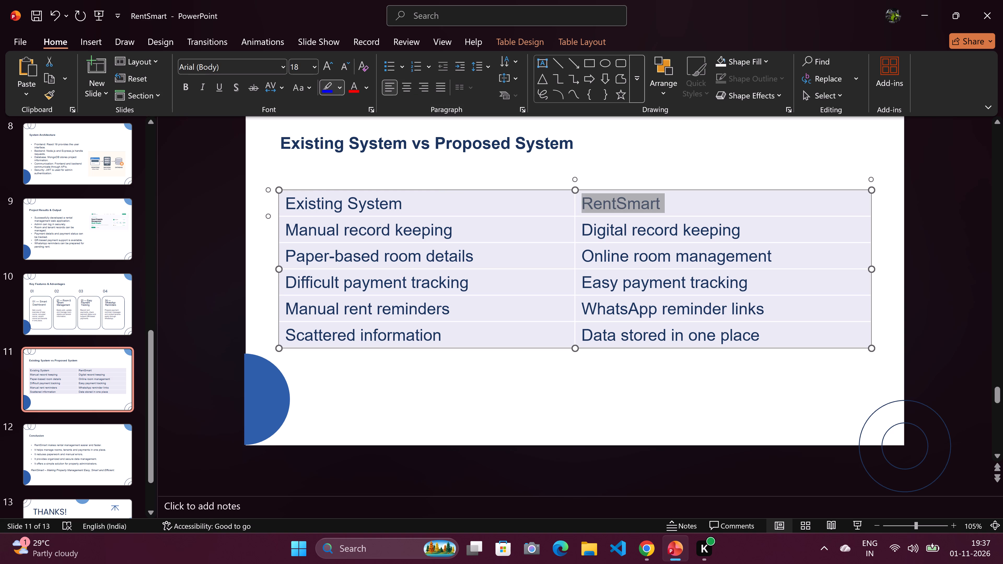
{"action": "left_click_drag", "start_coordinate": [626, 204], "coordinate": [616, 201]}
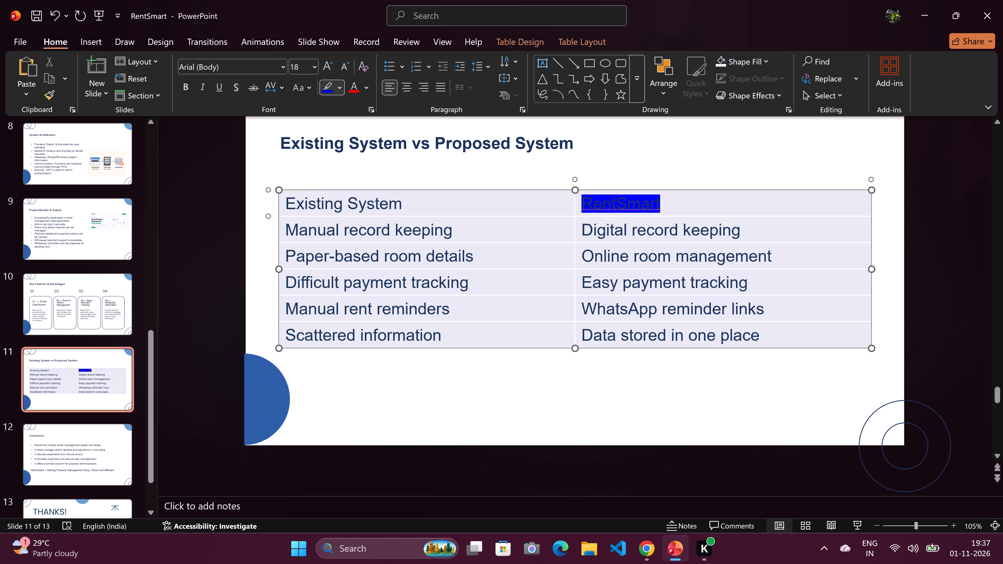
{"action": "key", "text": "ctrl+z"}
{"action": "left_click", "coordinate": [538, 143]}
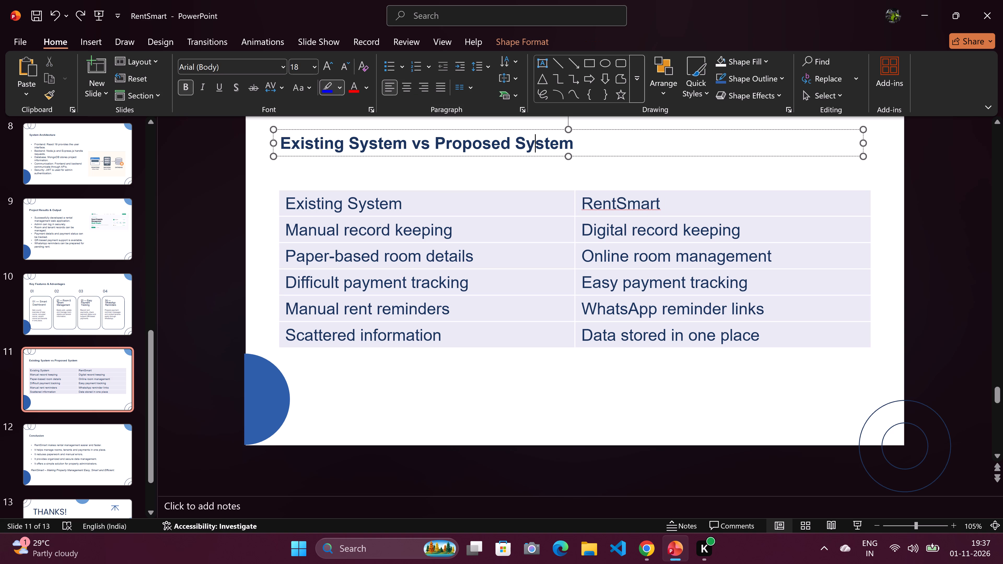
Make the RentSmart column heading in the comparison table bold and centre it in its cell.
{"action": "double_click", "coordinate": [584, 167]}
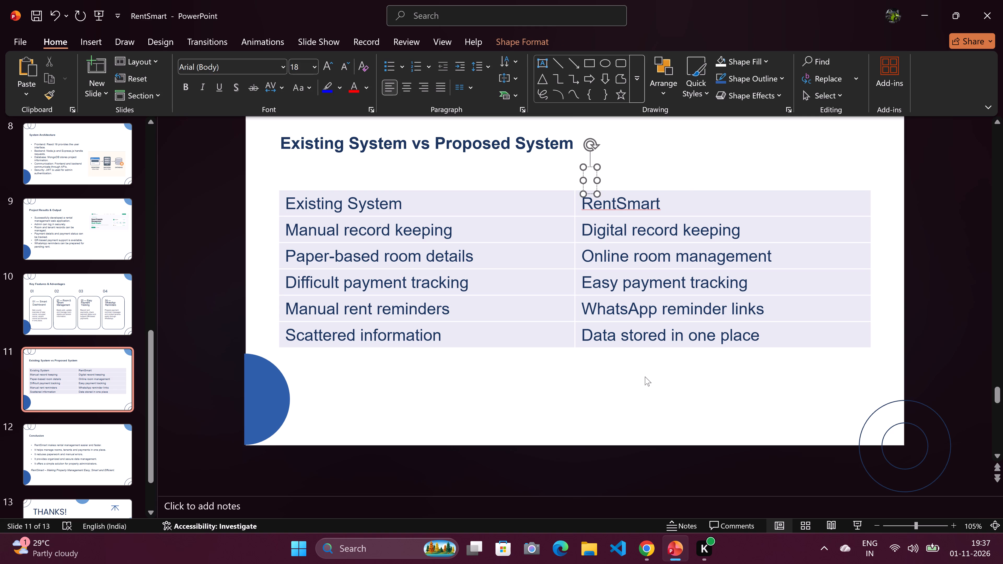
{"action": "left_click", "coordinate": [645, 377]}
{"action": "left_click_drag", "start_coordinate": [669, 206], "coordinate": [597, 205]}
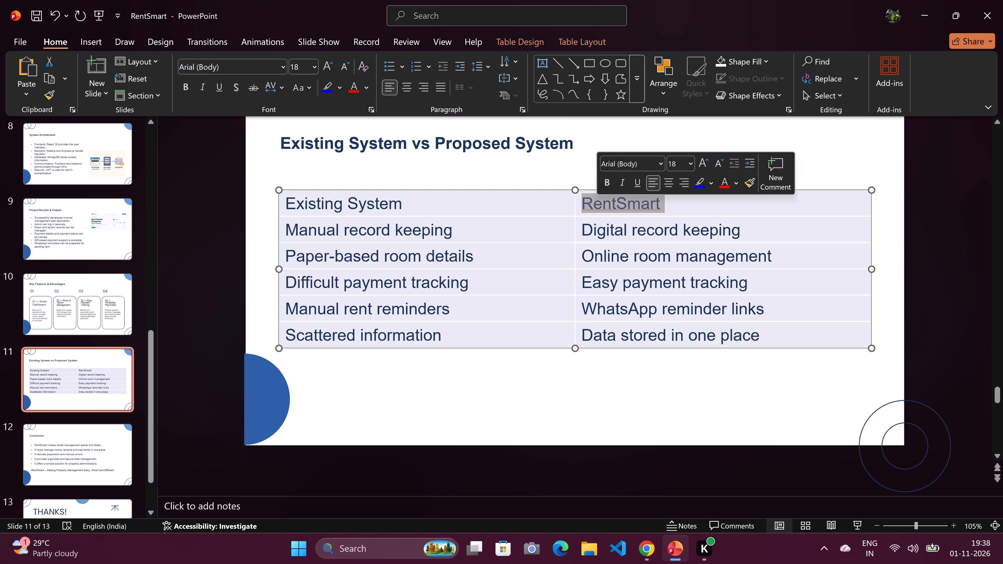
{"action": "left_click", "coordinate": [603, 181]}
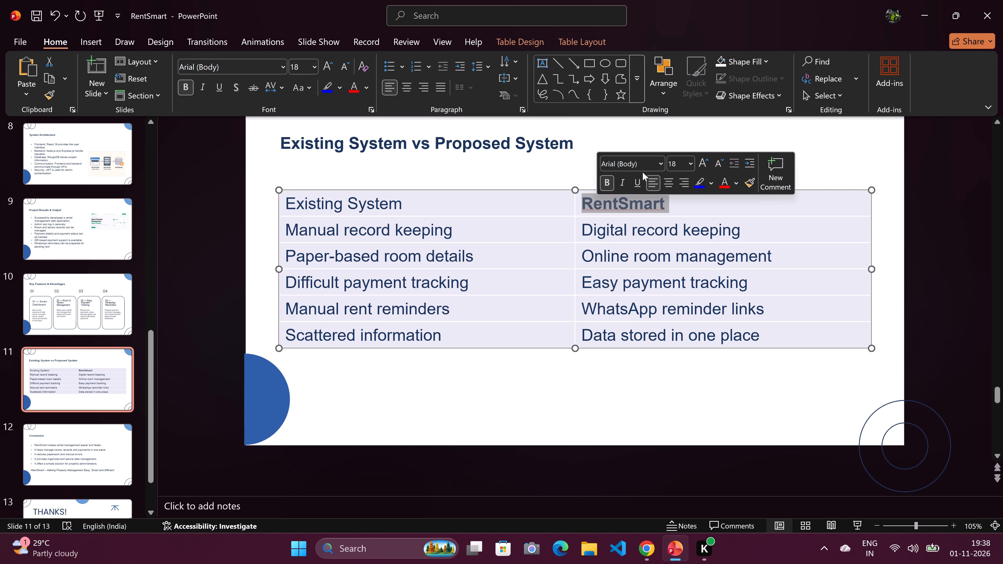
{"action": "left_click", "coordinate": [664, 186]}
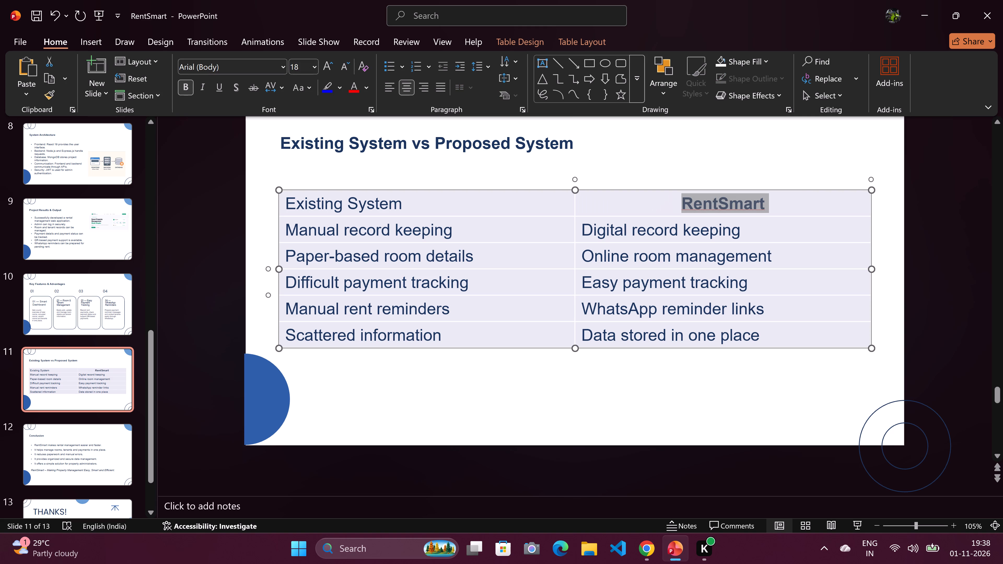
Centre the five entries below the RentSmart heading, from Digital record keeping to Data stored in one place.
{"action": "left_click_drag", "start_coordinate": [771, 333], "coordinate": [604, 216]}
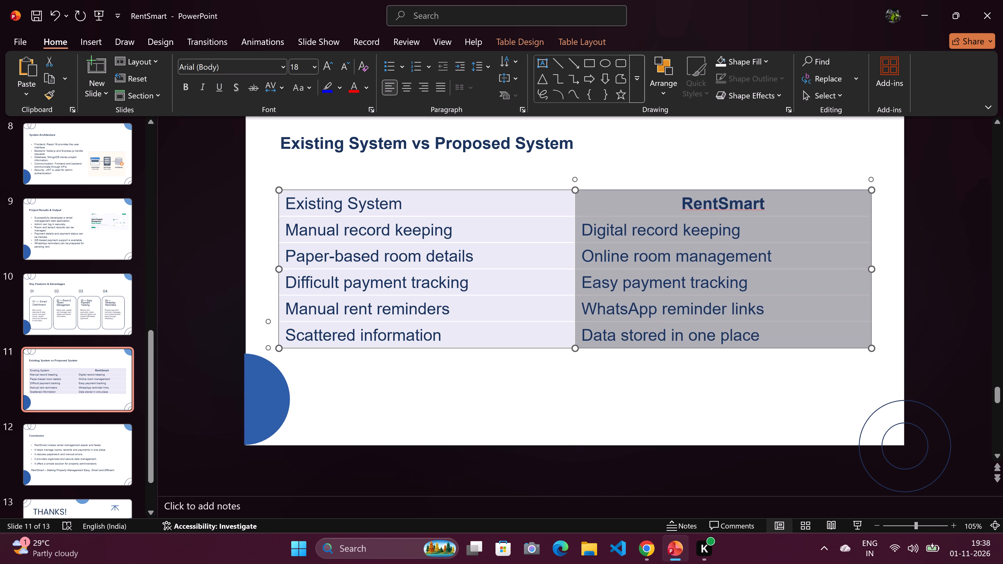
{"action": "left_click_drag", "start_coordinate": [604, 216], "coordinate": [595, 238]}
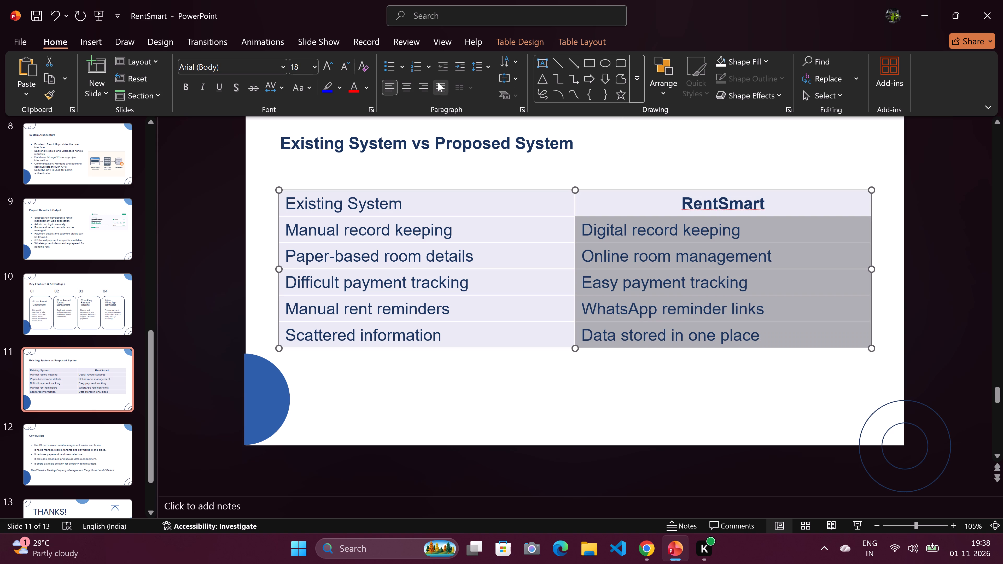
{"action": "left_click", "coordinate": [405, 83]}
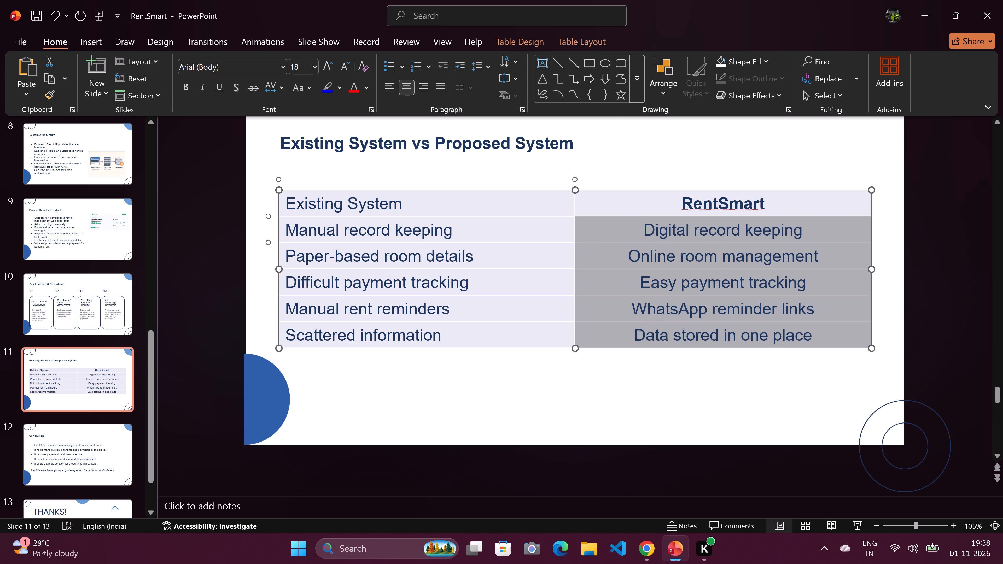
Centre the text of the whole Existing System column, from its heading down to Scattered information.
{"action": "left_click_drag", "start_coordinate": [450, 343], "coordinate": [456, 374]}
{"action": "left_click", "coordinate": [456, 374]}
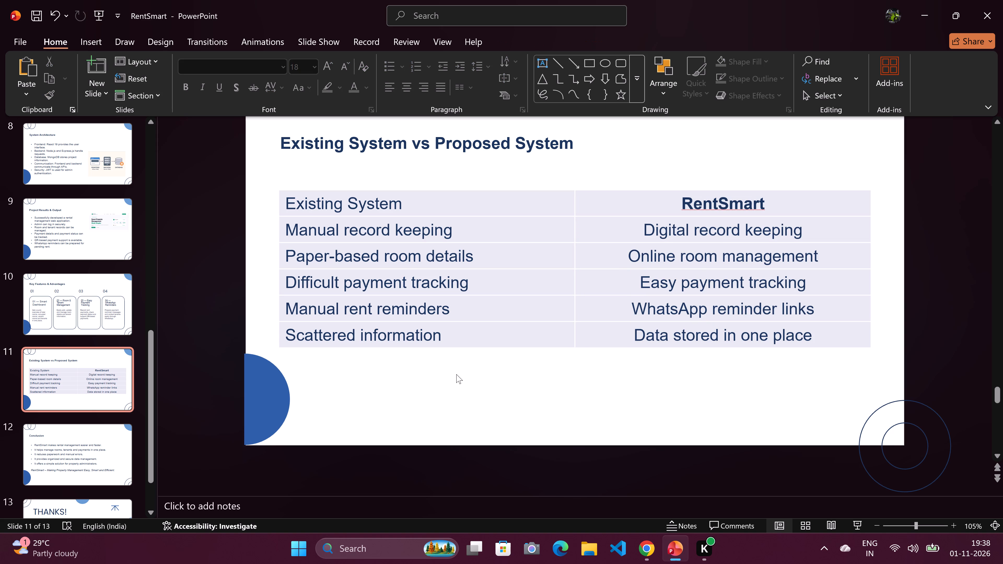
{"action": "left_click", "coordinate": [456, 374]}
{"action": "scroll", "coordinate": [501, 183], "scroll_direction": "up", "scroll_amount": 1}
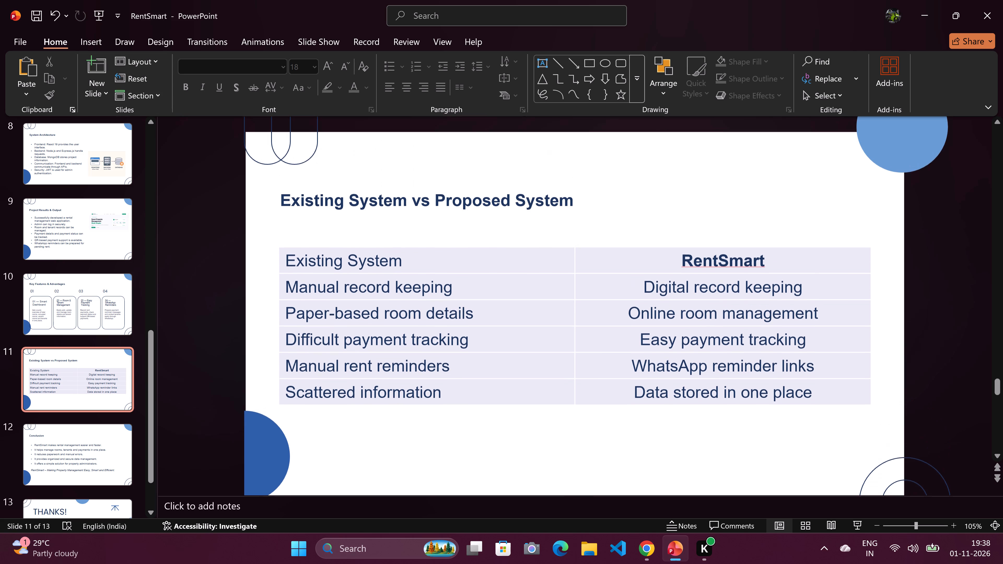
{"action": "scroll", "coordinate": [501, 183], "scroll_direction": "up", "scroll_amount": 1}
{"action": "left_click_drag", "start_coordinate": [448, 379], "coordinate": [441, 376]}
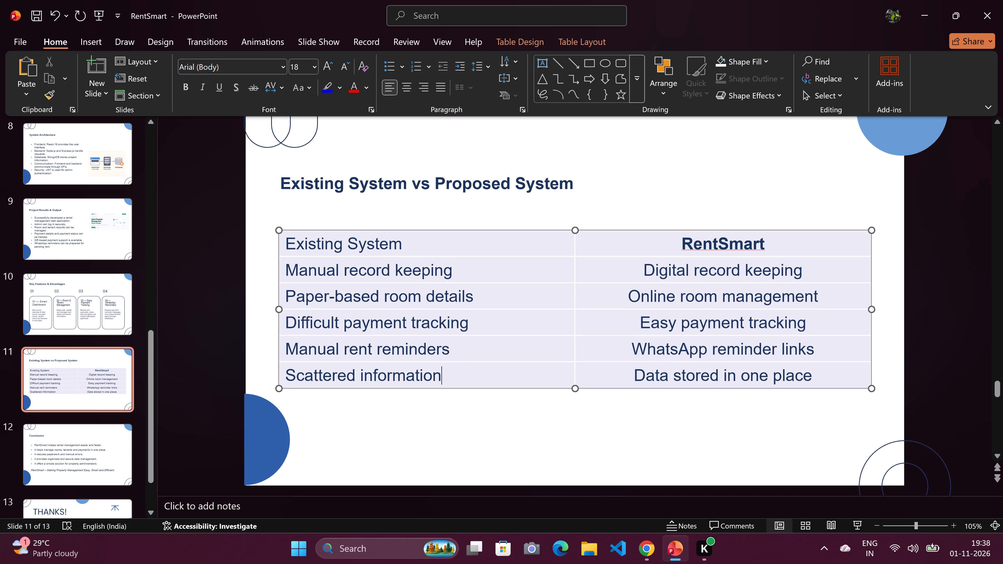
{"action": "left_click_drag", "start_coordinate": [441, 376], "coordinate": [304, 243]}
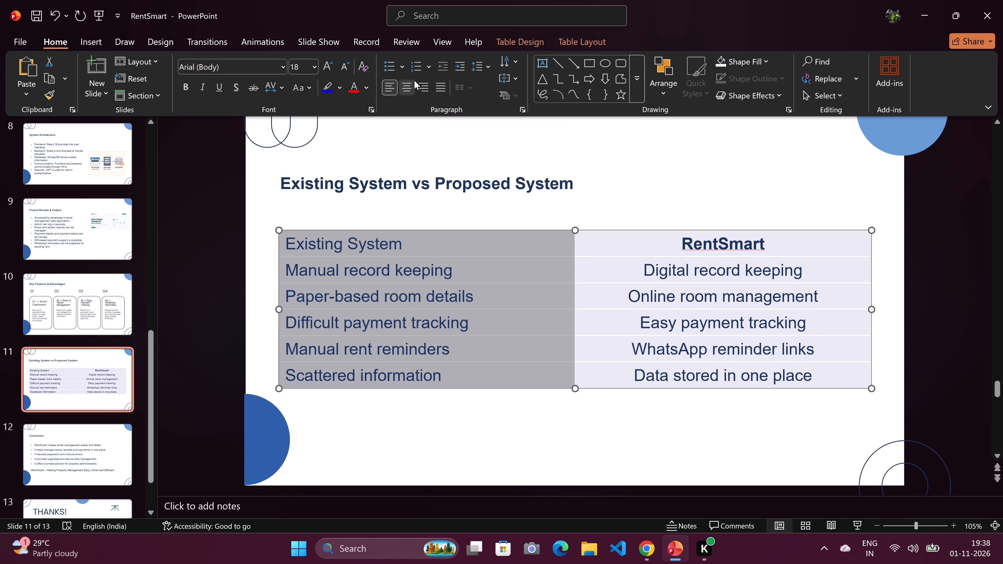
{"action": "left_click", "coordinate": [411, 83]}
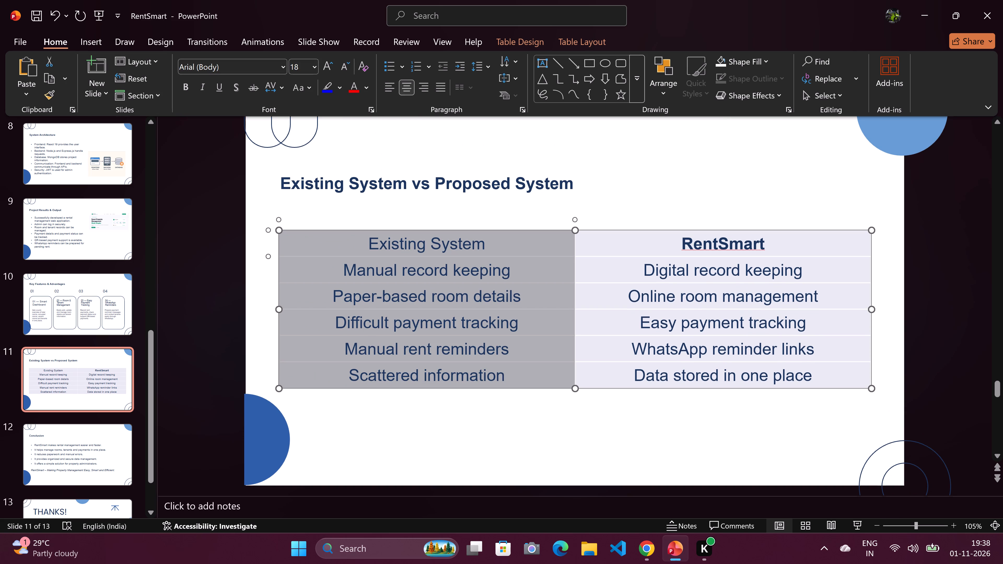
Select the Existing System column heading text in the comparison table for formatting.
{"action": "left_click", "coordinate": [492, 242]}
{"action": "left_click_drag", "start_coordinate": [492, 242], "coordinate": [382, 242]}
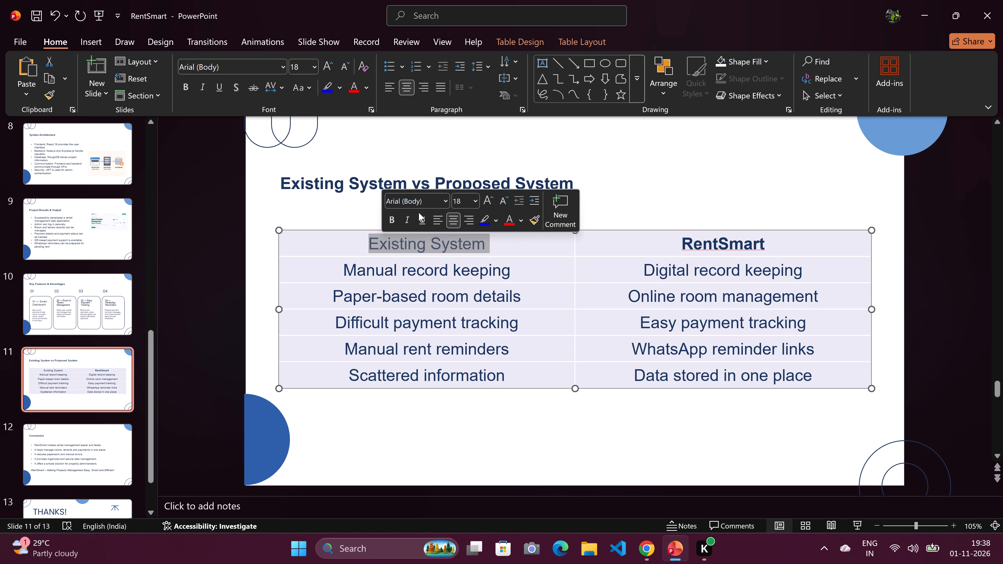
Make the Existing System column heading in the comparison table bold.
{"action": "left_click", "coordinate": [391, 222]}
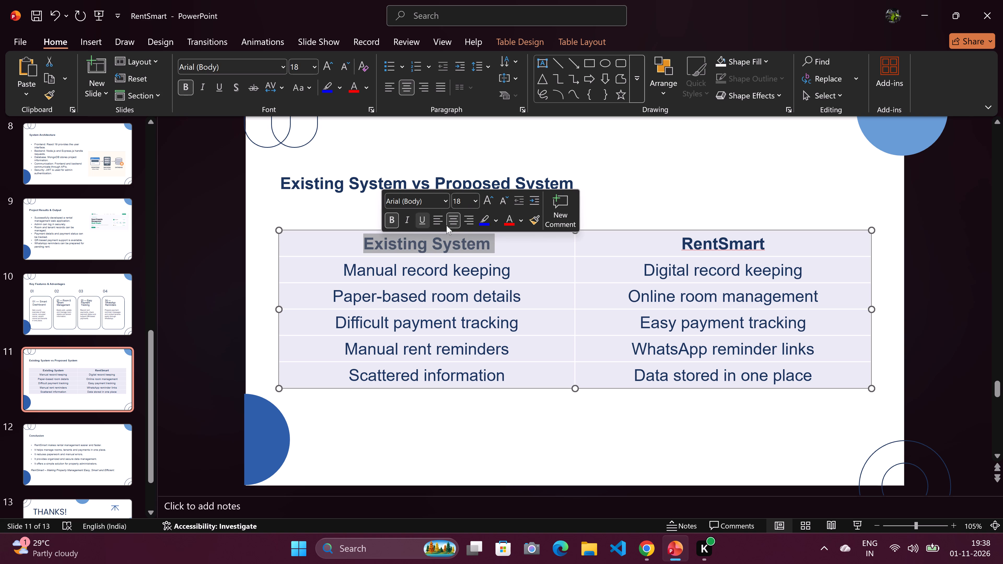
{"action": "left_click", "coordinate": [646, 198]}
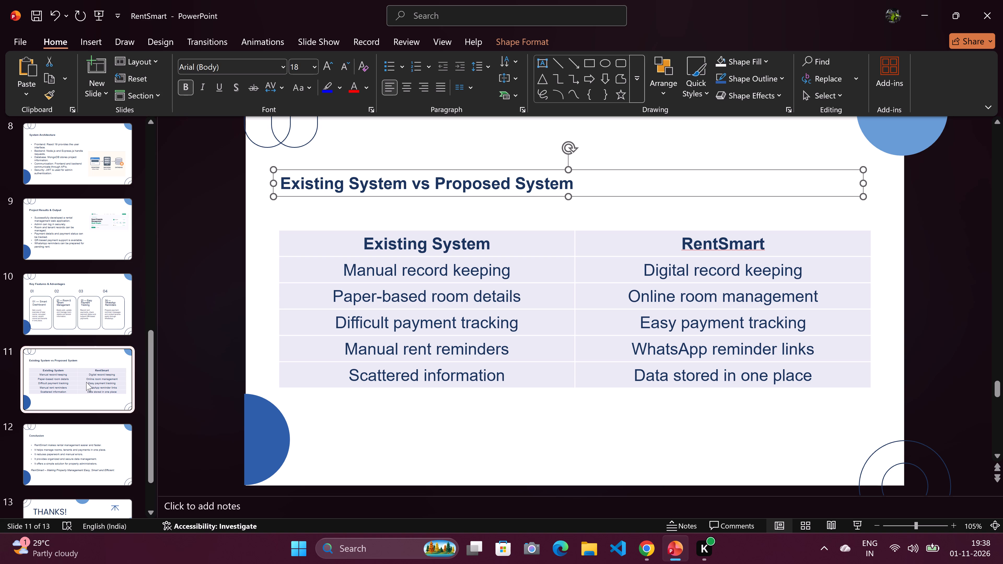
Move the Existing System vs Proposed System slide directly before Key Features & Advantages.
{"action": "left_click_drag", "start_coordinate": [85, 383], "coordinate": [83, 288]}
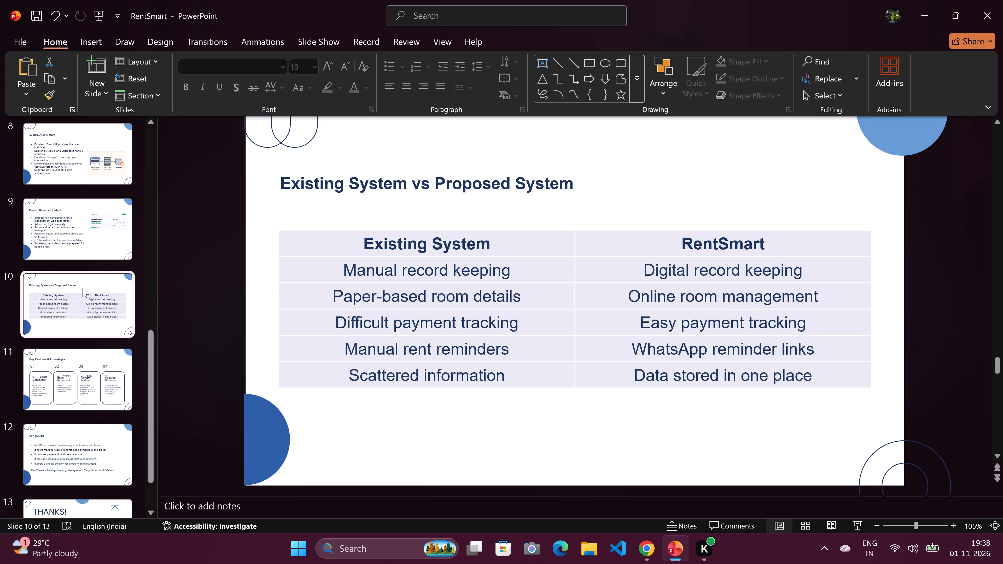
Review the slides from the RentSmart title slide through Technologies Used, checking their content and order.
{"action": "scroll", "coordinate": [106, 217], "scroll_direction": "up", "scroll_amount": 2}
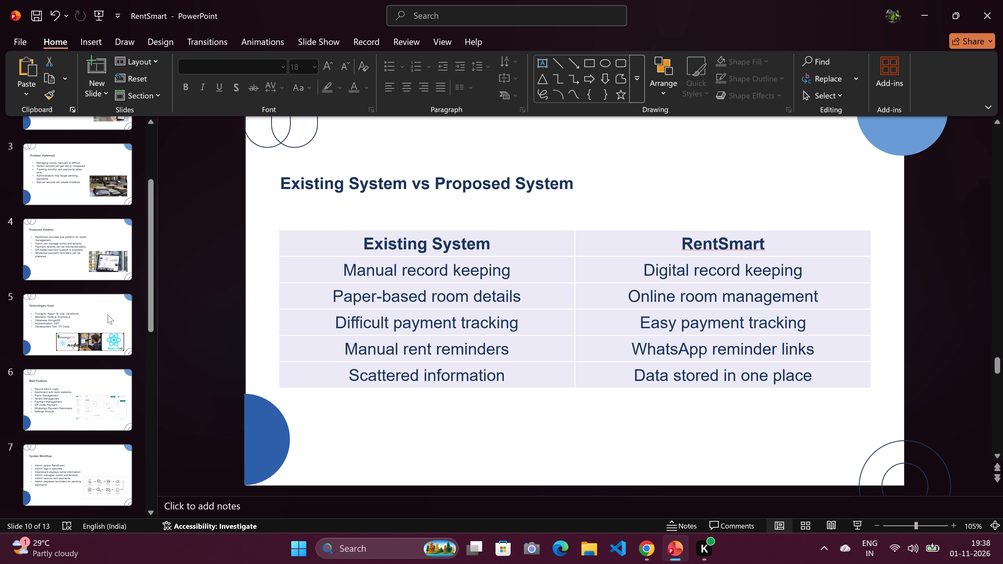
{"action": "scroll", "coordinate": [110, 295], "scroll_direction": "up", "scroll_amount": 1}
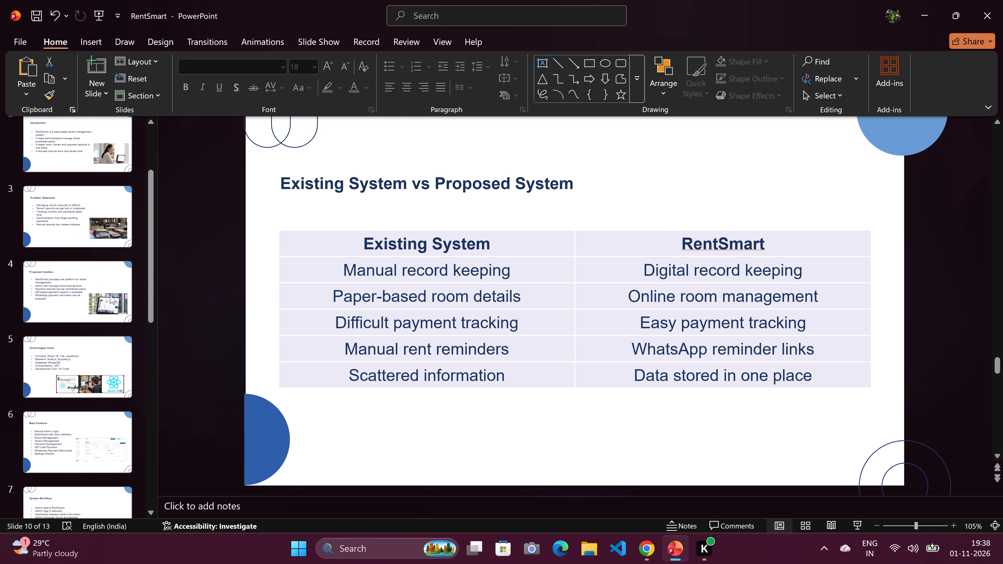
{"action": "scroll", "coordinate": [110, 295], "scroll_direction": "up", "scroll_amount": 2}
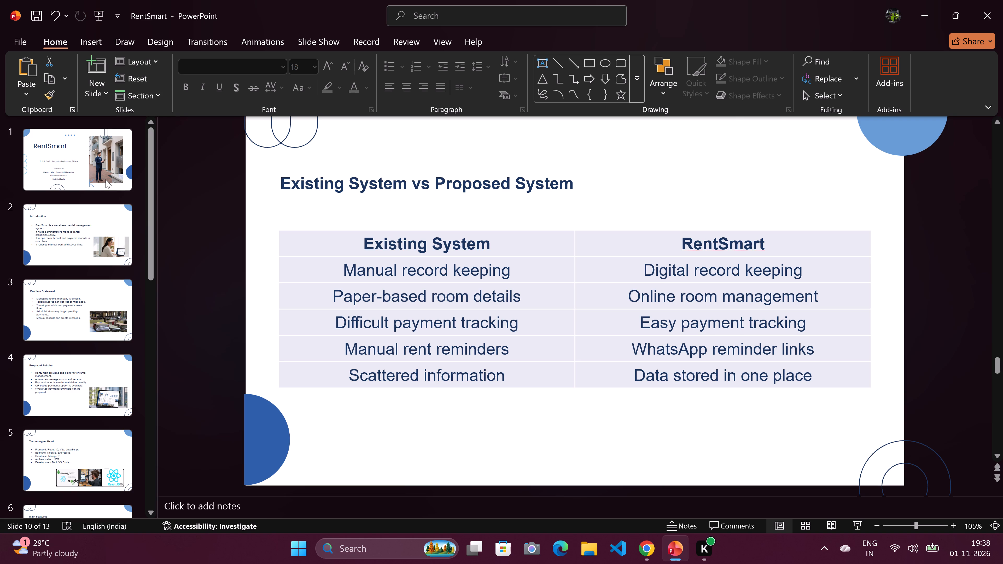
{"action": "left_click", "coordinate": [106, 179]}
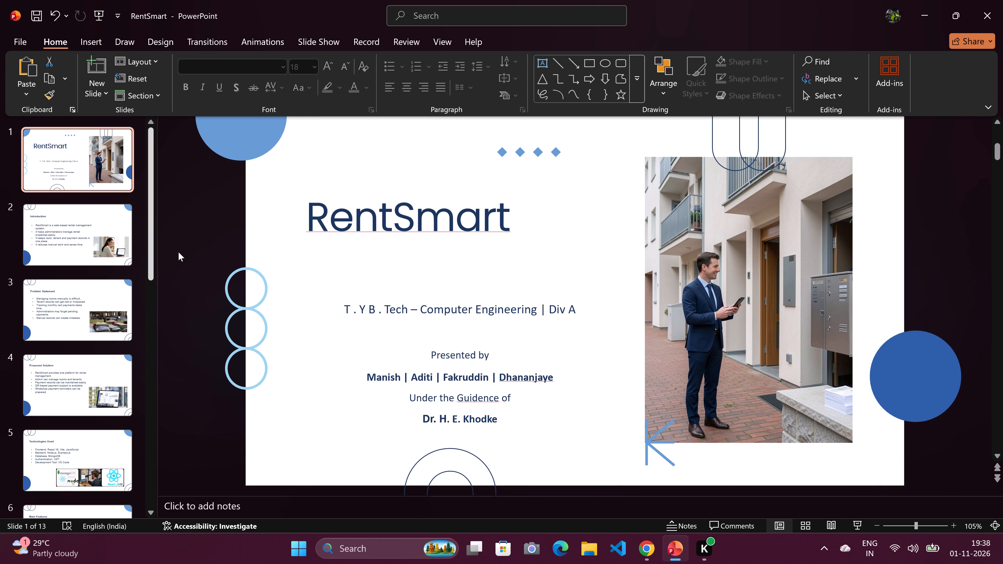
{"action": "left_click", "coordinate": [120, 262]}
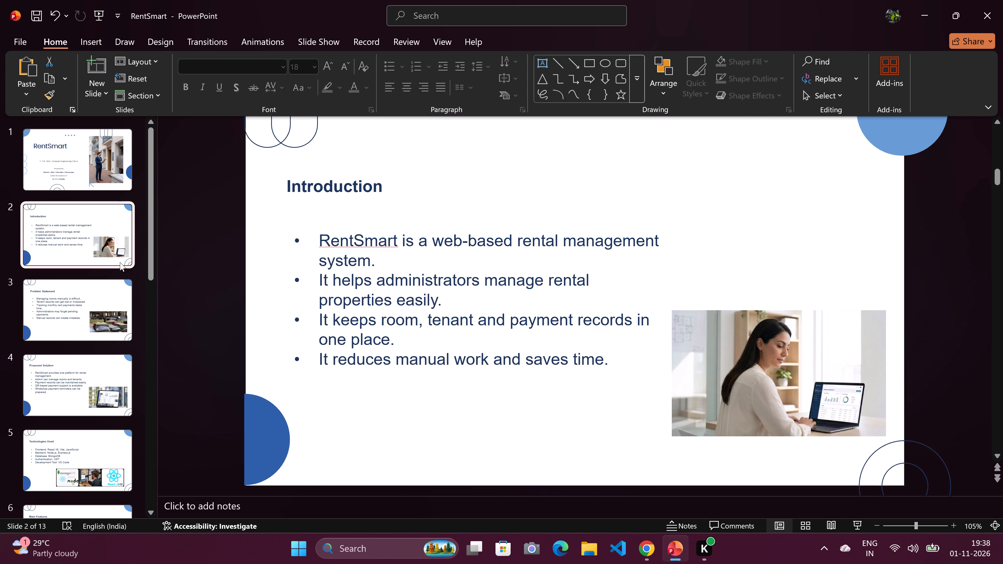
{"action": "left_click", "coordinate": [112, 318]}
{"action": "left_click", "coordinate": [101, 378]}
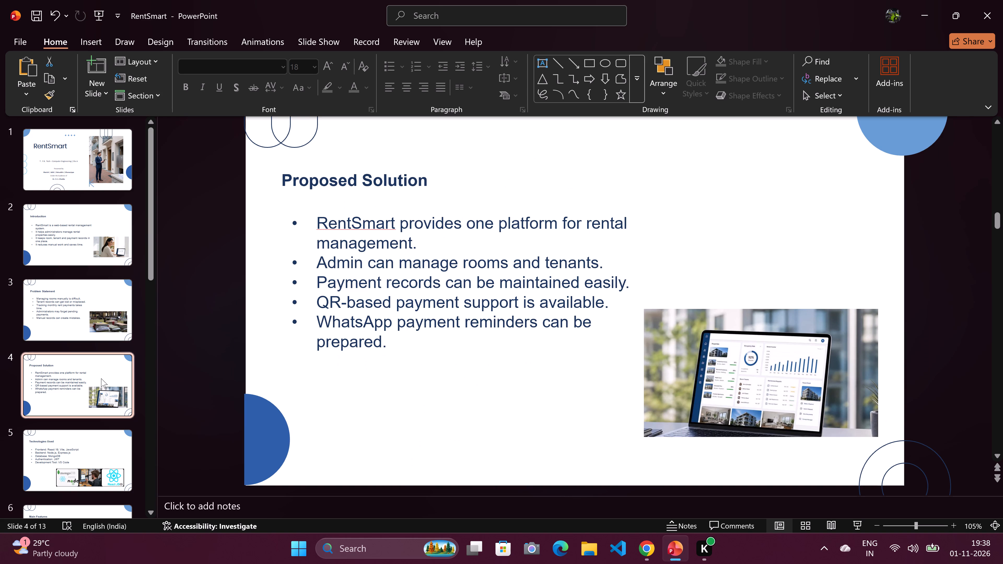
{"action": "scroll", "coordinate": [101, 378], "scroll_direction": "down", "scroll_amount": 2}
{"action": "left_click", "coordinate": [91, 364]}
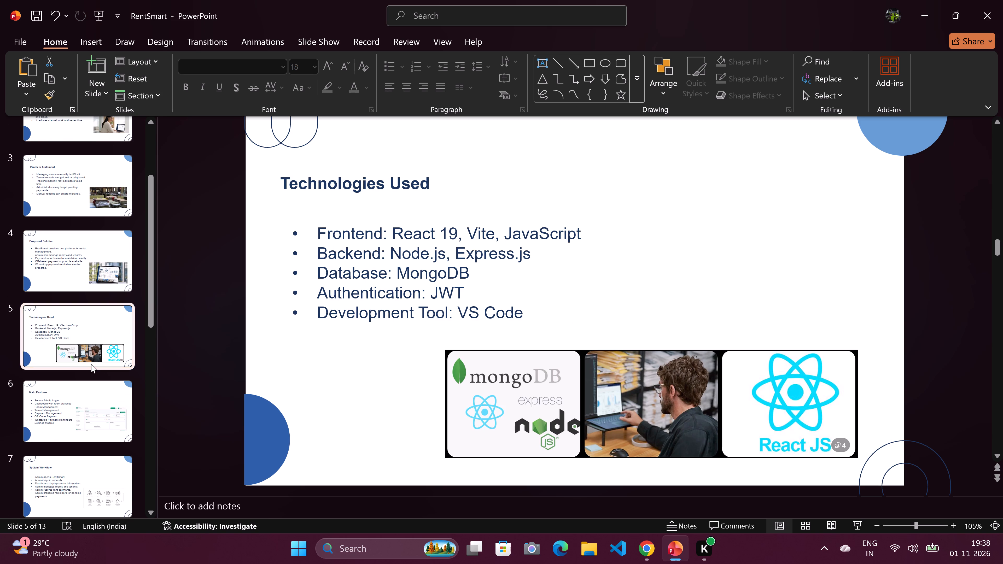
Move the Main Features slide directly after System Architecture, before Project Results & Output.
{"action": "scroll", "coordinate": [91, 364], "scroll_direction": "down", "scroll_amount": 1}
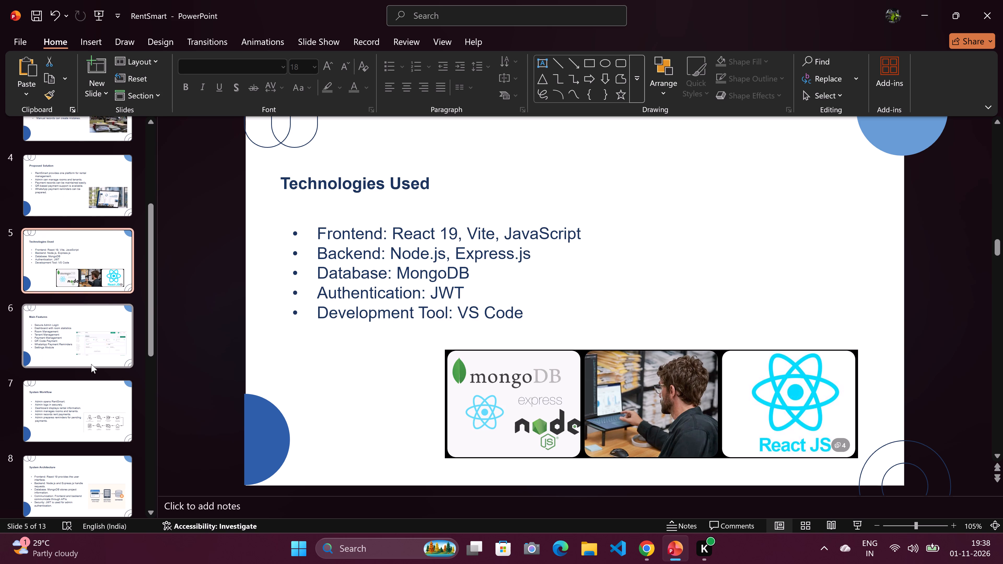
{"action": "left_click", "coordinate": [86, 334]}
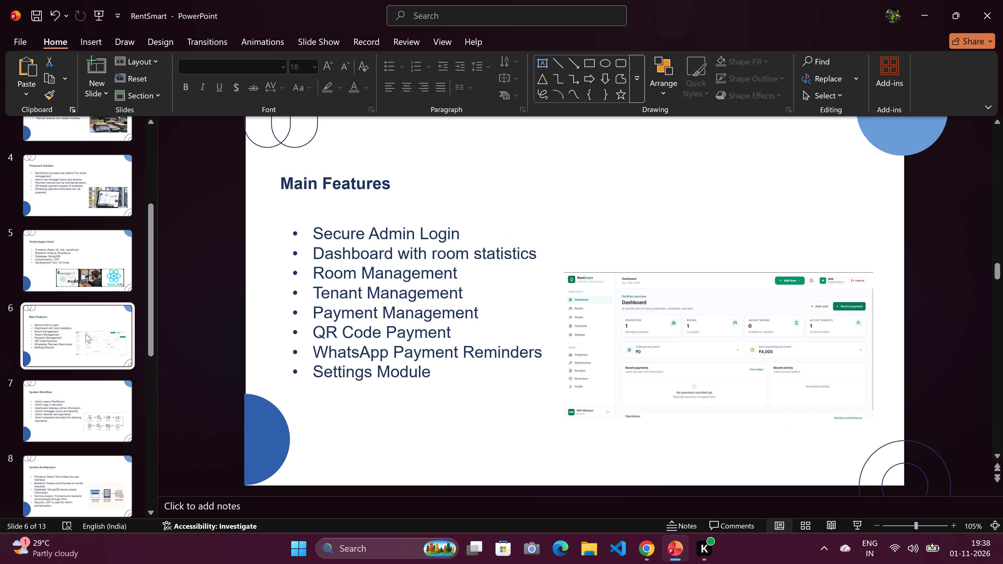
{"action": "left_click_drag", "start_coordinate": [81, 342], "coordinate": [82, 471]}
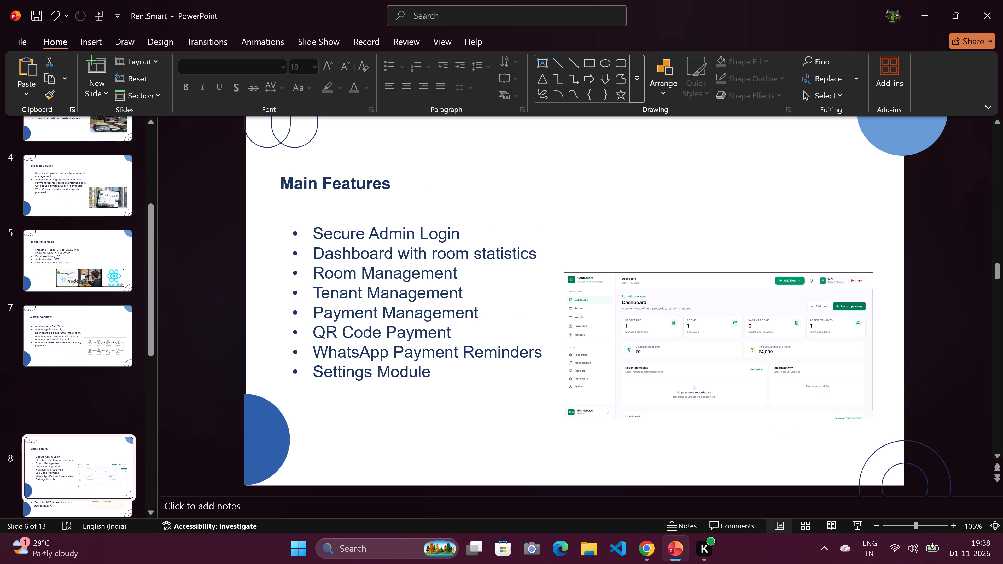
{"action": "left_click_drag", "start_coordinate": [82, 471], "coordinate": [81, 467]}
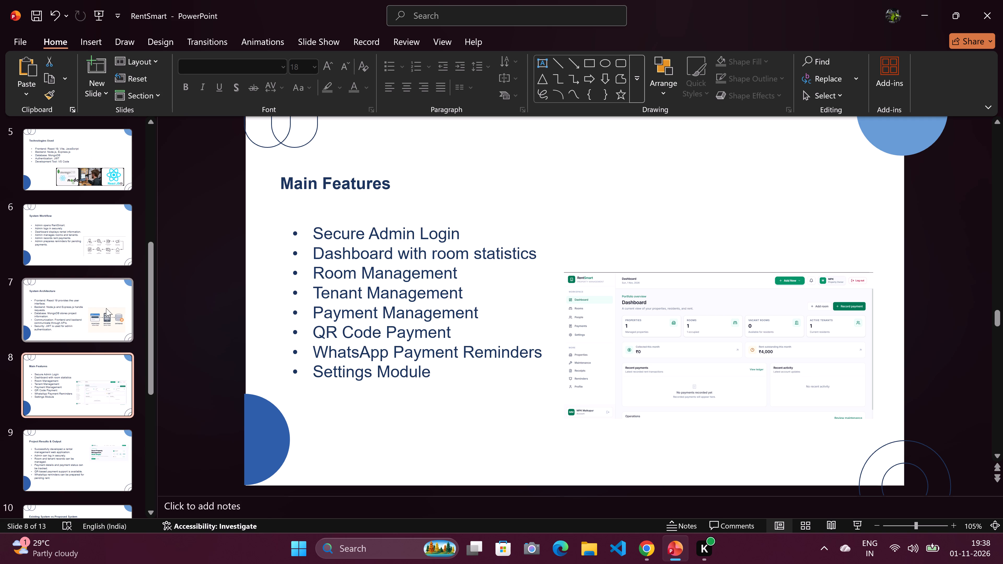
Move the System Architecture slide directly before System Workflow, following Technologies Used.
{"action": "left_click_drag", "start_coordinate": [106, 308], "coordinate": [114, 222]}
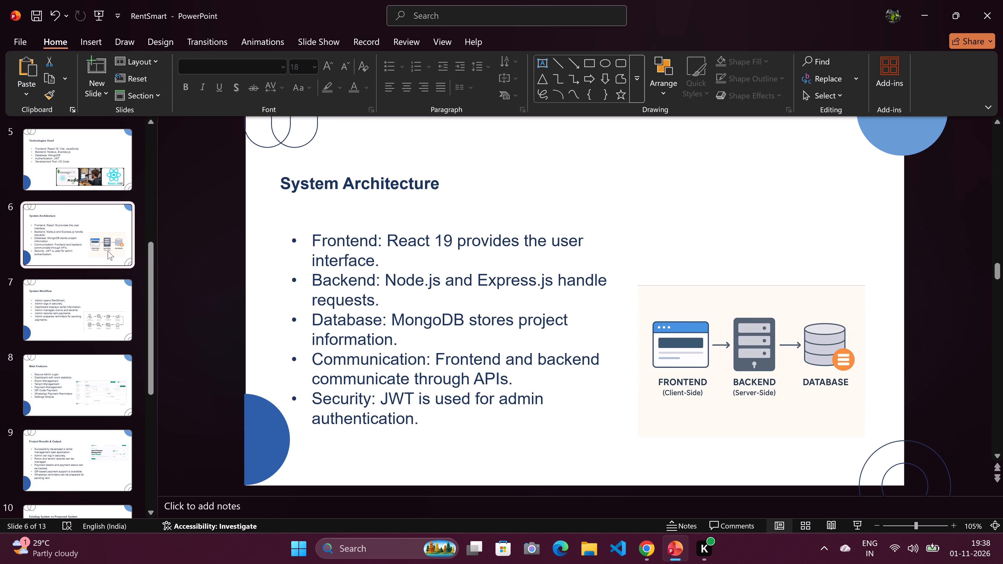
Review the slides from System Workflow through Conclusion, checking their content and the new order.
{"action": "left_click", "coordinate": [87, 312]}
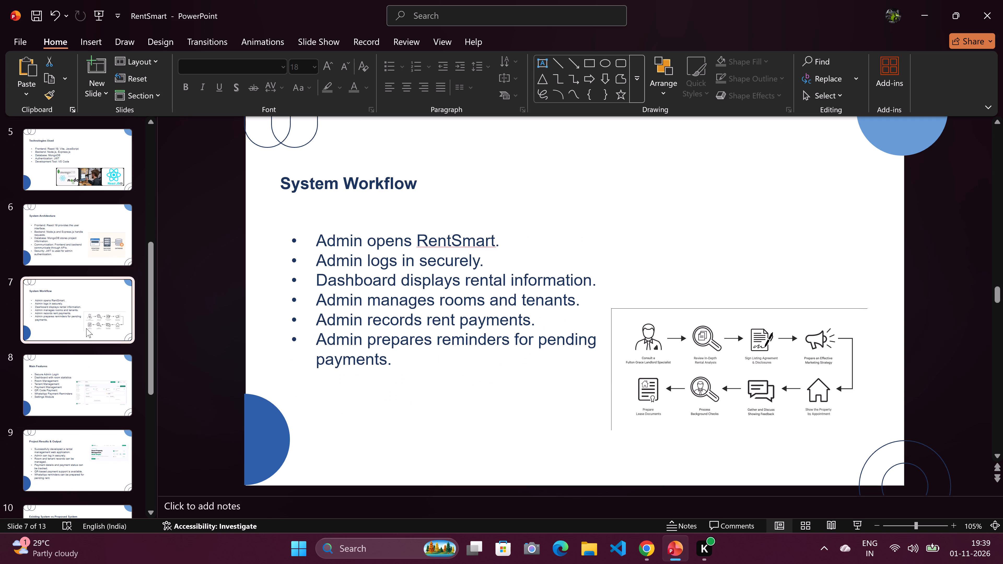
{"action": "left_click", "coordinate": [83, 389]}
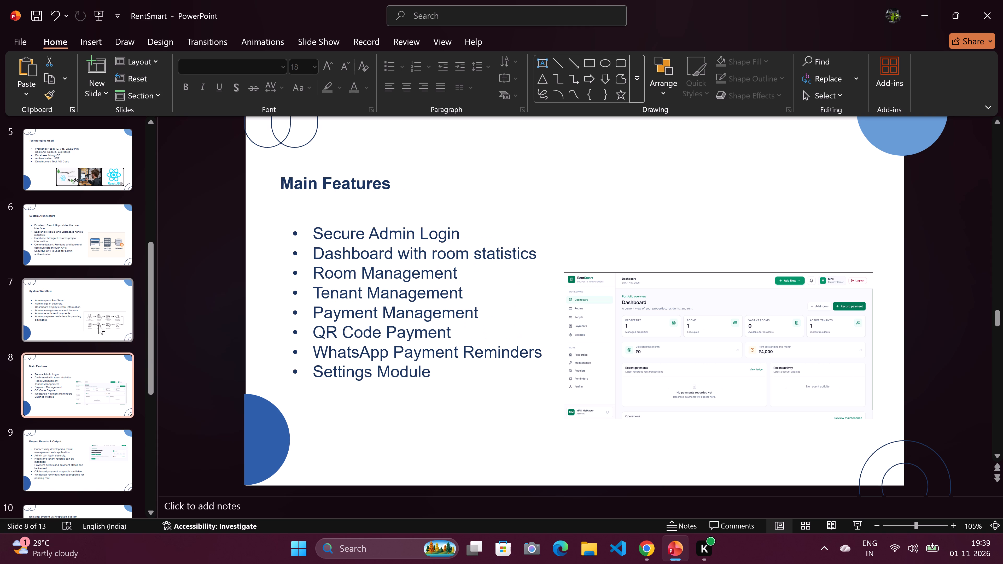
{"action": "left_click", "coordinate": [96, 322]}
{"action": "left_click", "coordinate": [83, 369]}
{"action": "scroll", "coordinate": [83, 369], "scroll_direction": "down", "scroll_amount": 1}
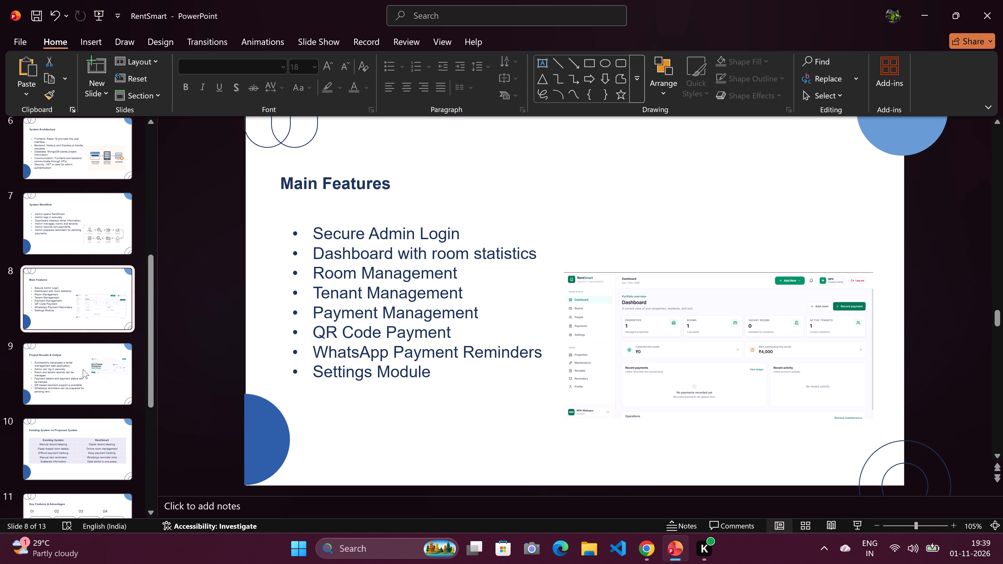
{"action": "scroll", "coordinate": [83, 369], "scroll_direction": "down", "scroll_amount": 1}
{"action": "left_click", "coordinate": [99, 274]}
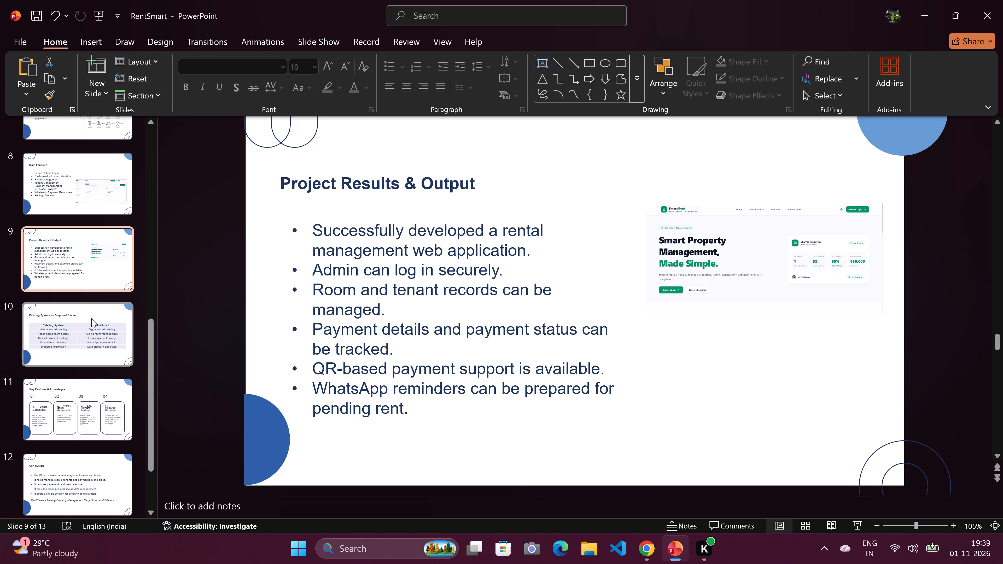
{"action": "left_click", "coordinate": [91, 318]}
{"action": "double_click", "coordinate": [91, 318]}
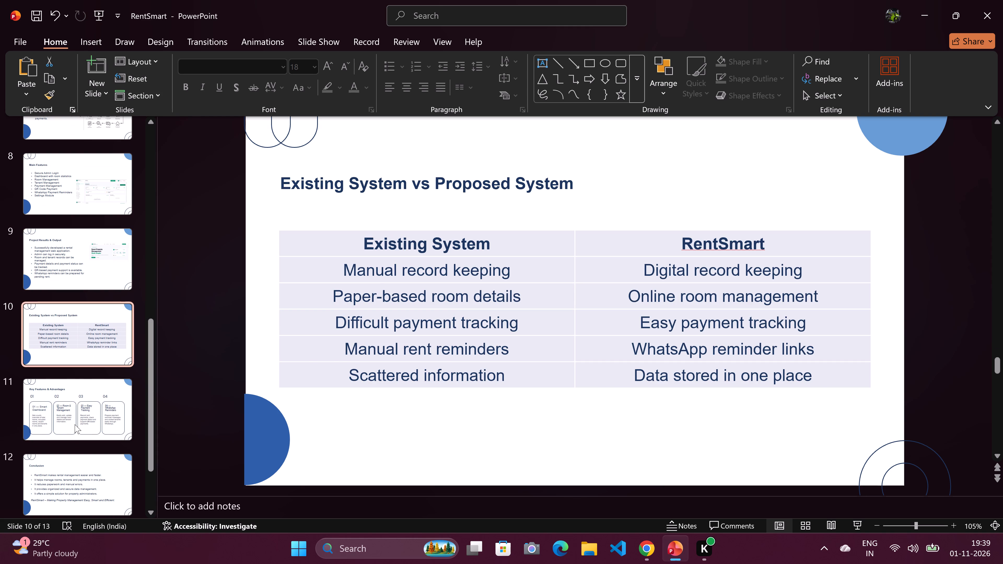
{"action": "left_click", "coordinate": [75, 424]}
{"action": "scroll", "coordinate": [107, 415], "scroll_direction": "down", "scroll_amount": 2}
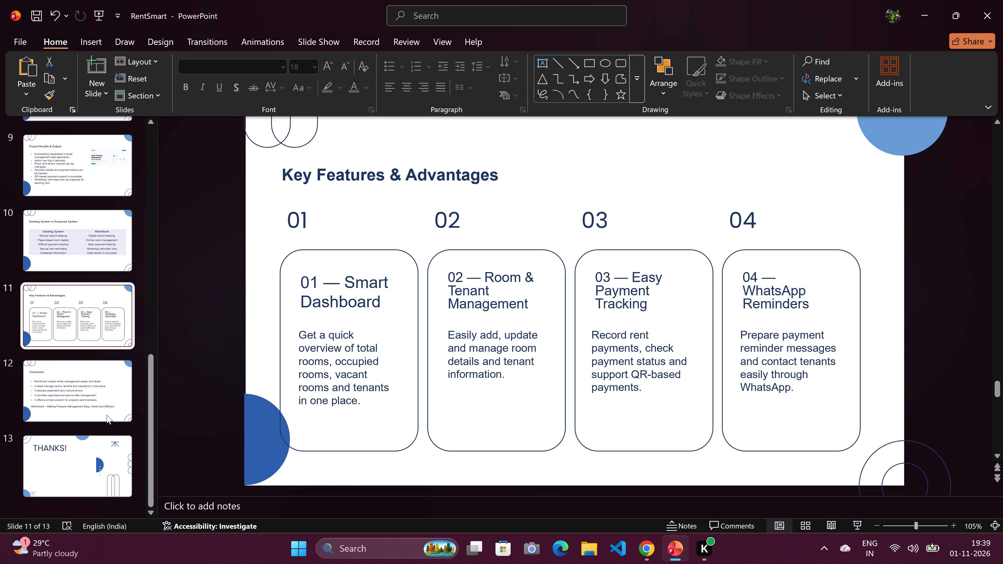
{"action": "left_click", "coordinate": [105, 391]}
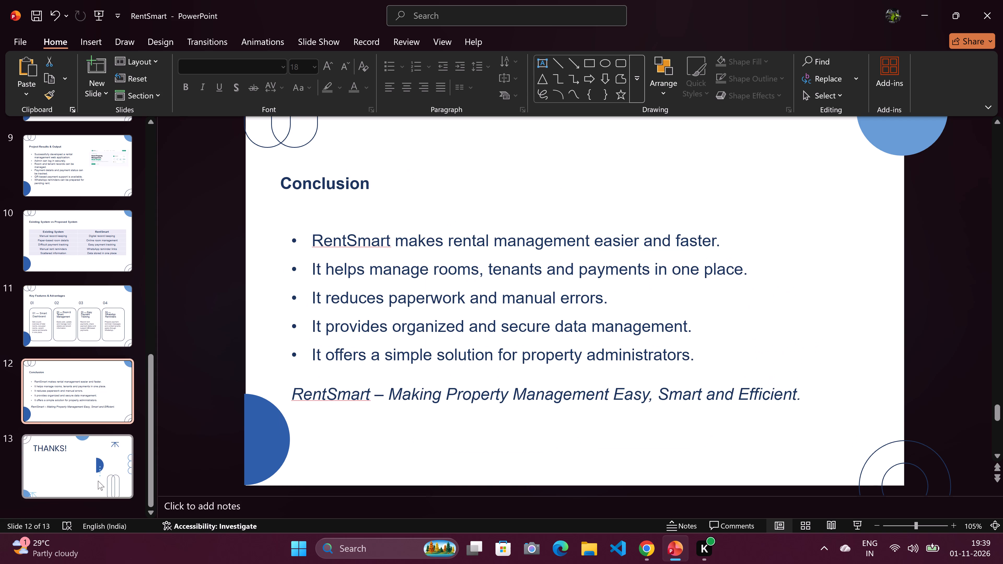
{"action": "scroll", "coordinate": [154, 356], "scroll_direction": "up", "scroll_amount": 1}
{"action": "scroll", "coordinate": [73, 272], "scroll_direction": "up", "scroll_amount": 3}
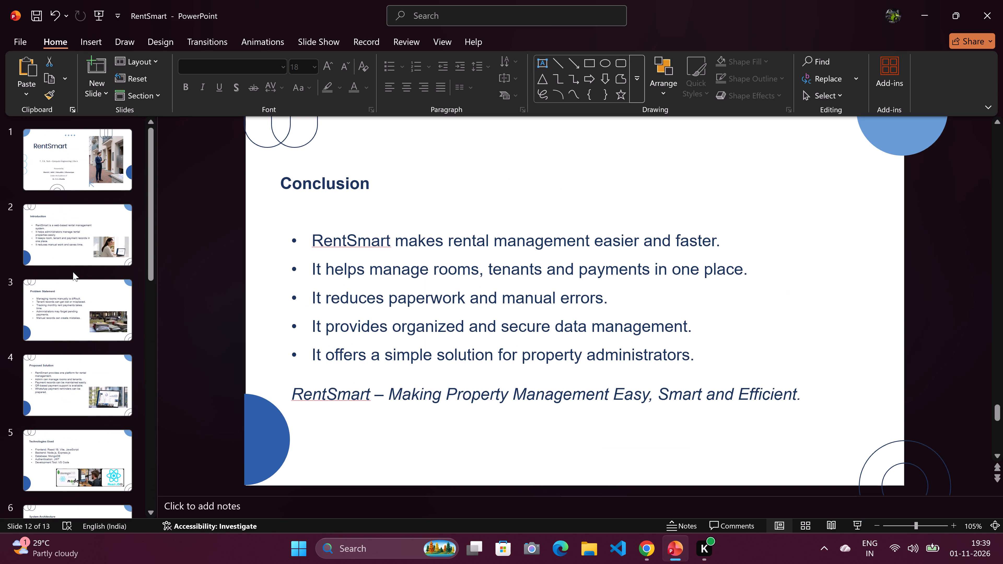
{"action": "scroll", "coordinate": [58, 180], "scroll_direction": "up", "scroll_amount": 4}
Save a copy of the presentation to the Desktop folder under the file name RentSmart-WTL.
{"action": "left_click", "coordinate": [16, 43]}
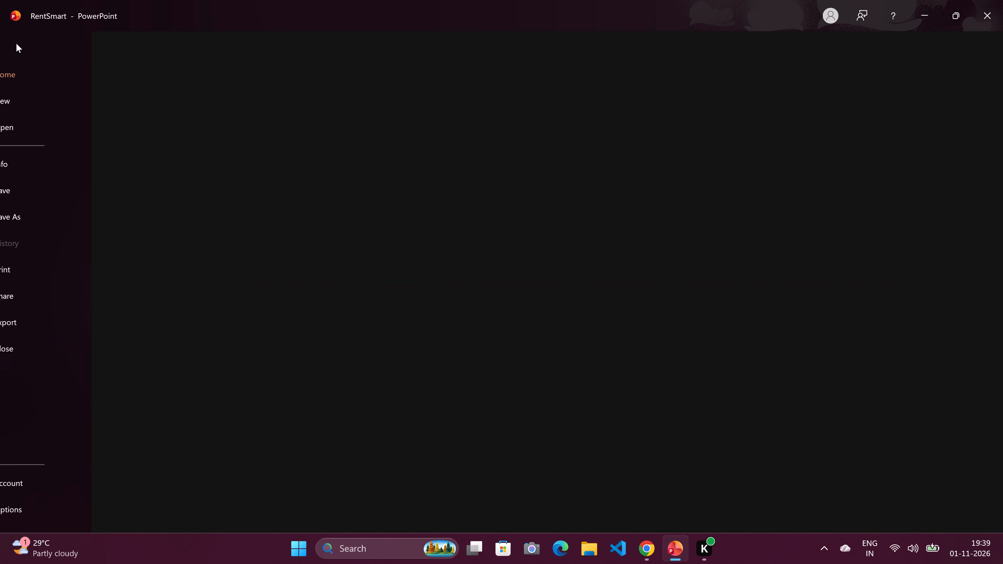
{"action": "left_click", "coordinate": [40, 211]}
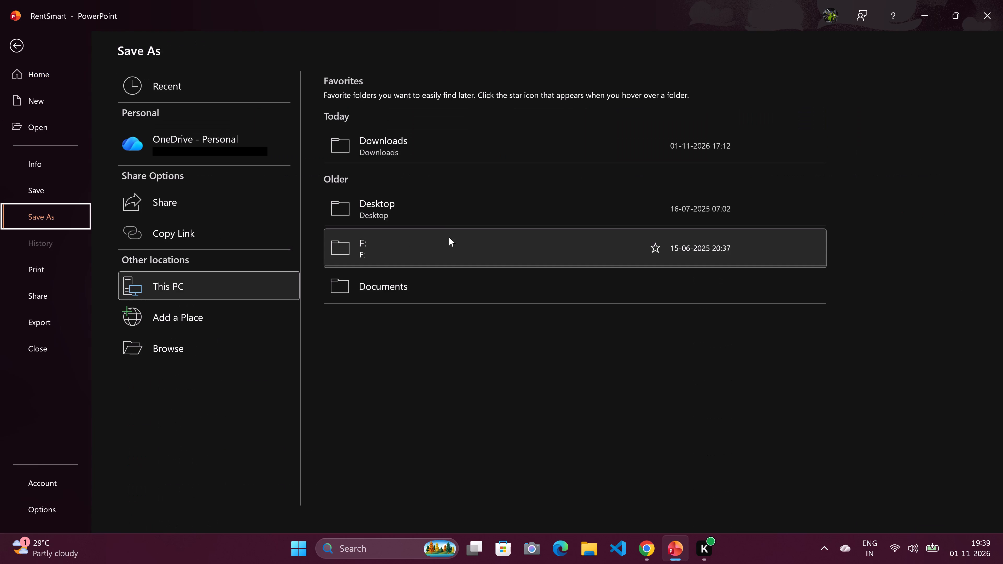
{"action": "left_click", "coordinate": [453, 204]}
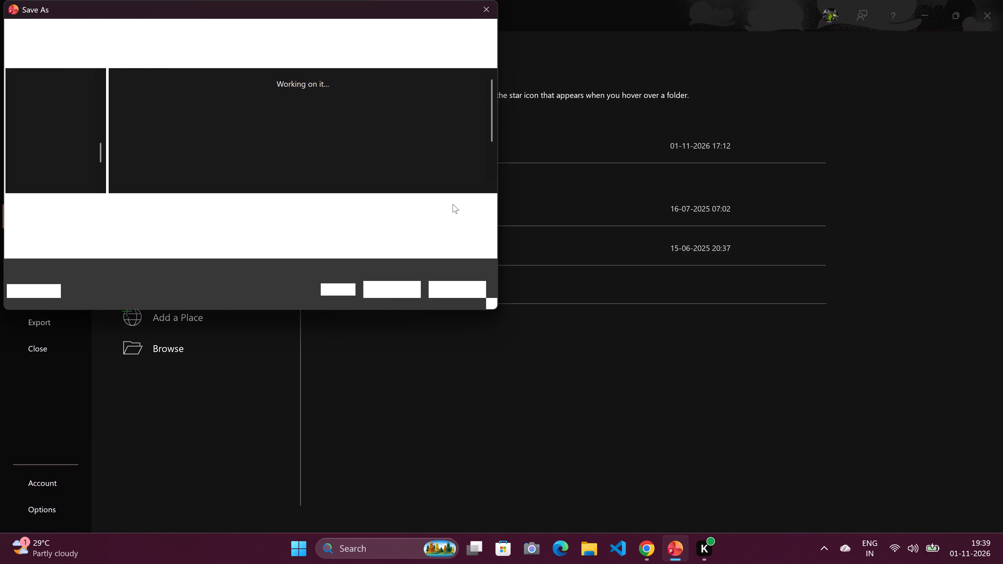
{"action": "left_click", "coordinate": [247, 207]}
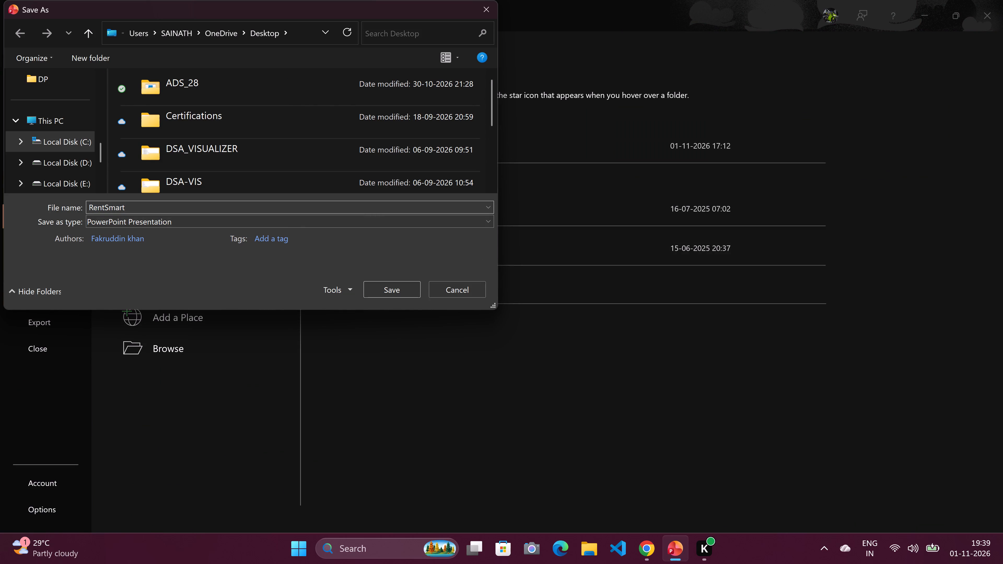
{"action": "key", "text": "minus"}
{"action": "type", "text": "WTL"}
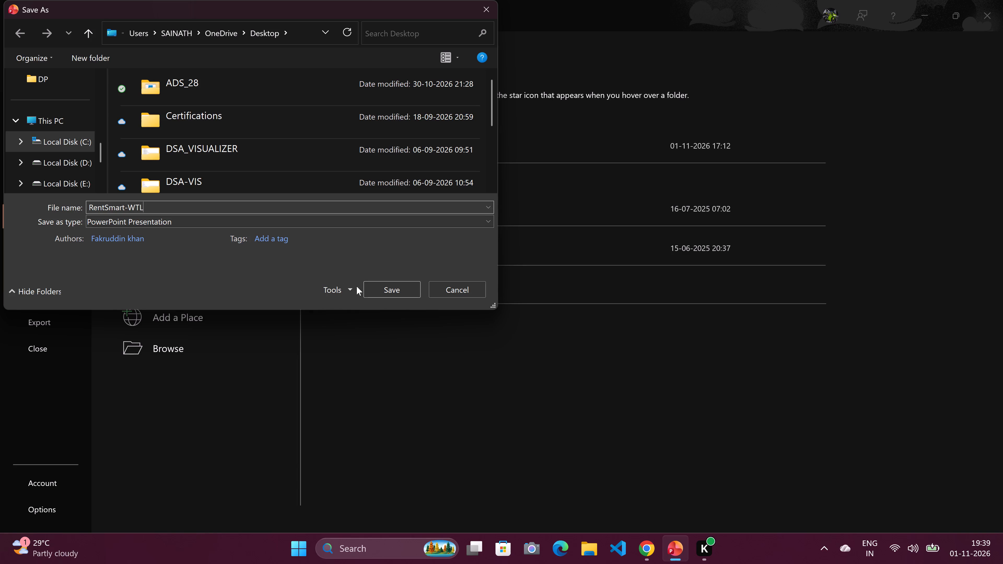
Finish saving the presentation to the Desktop folder as the PowerPoint presentation RentSmart-WTL.
{"action": "left_click", "coordinate": [390, 293]}
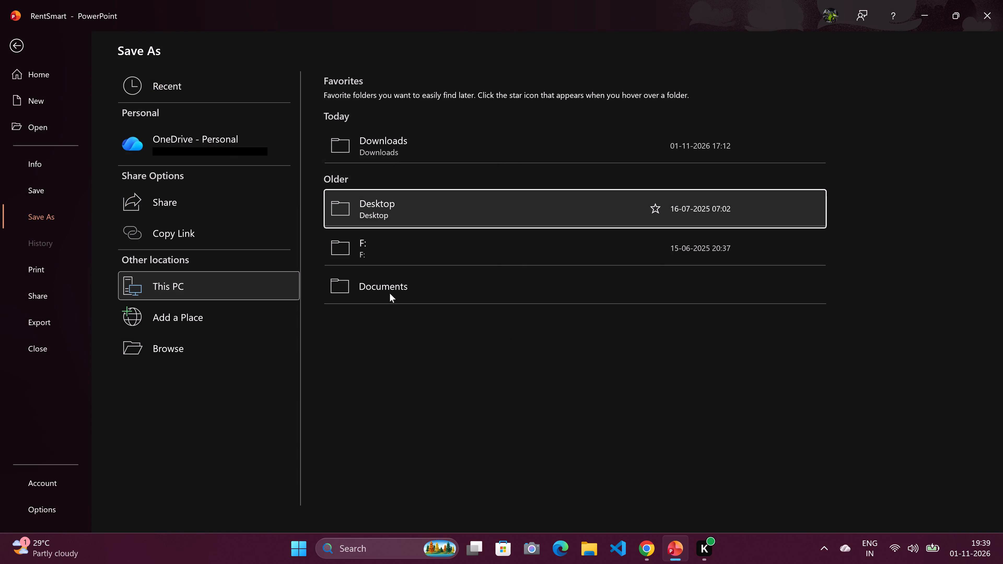
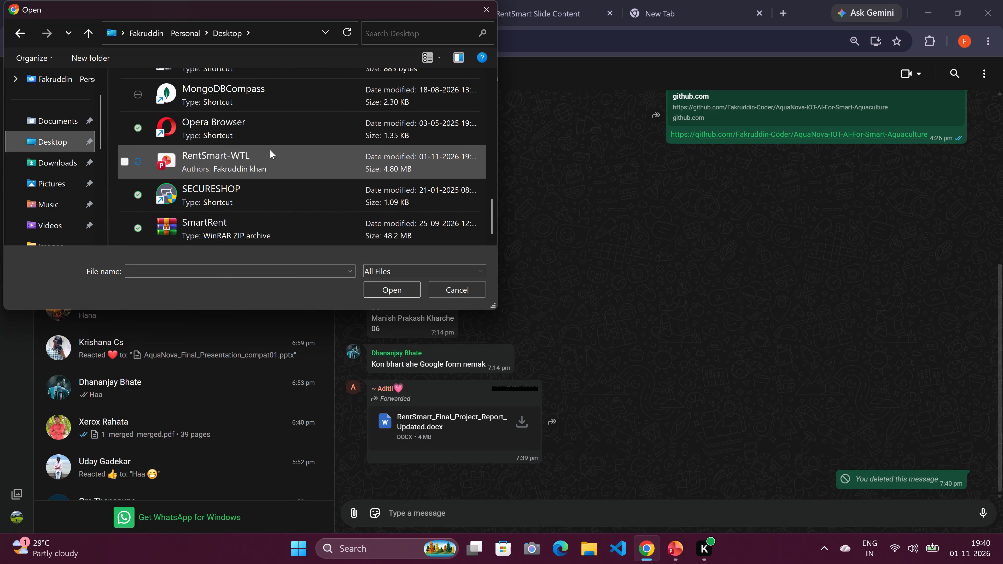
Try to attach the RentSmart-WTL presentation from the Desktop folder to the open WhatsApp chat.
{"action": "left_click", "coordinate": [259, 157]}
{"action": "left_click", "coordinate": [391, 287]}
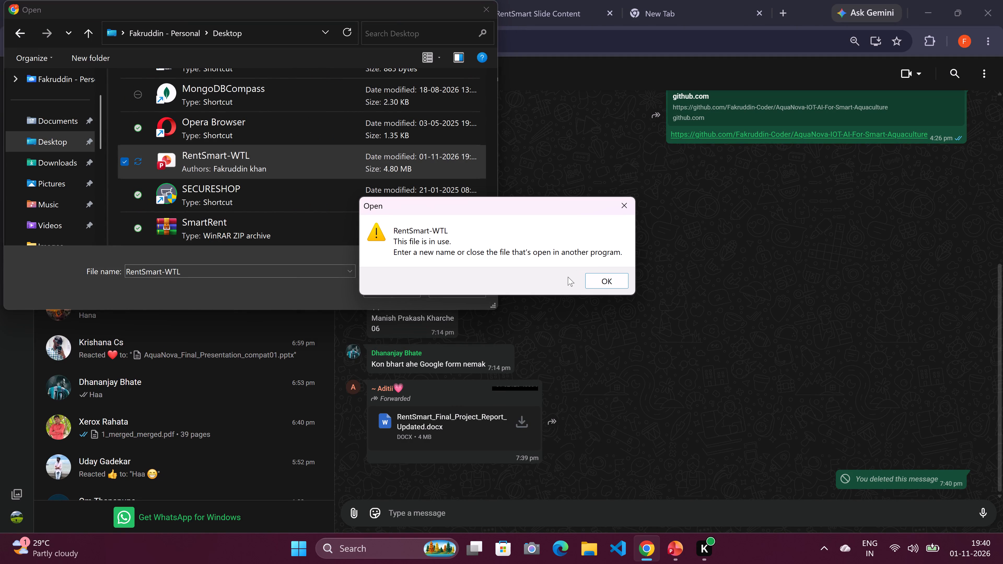
Switch to PowerPoint and close it to release the RentSmart-WTL file, then dismiss the file-in-use message.
{"action": "left_click", "coordinate": [676, 535]}
{"action": "left_click", "coordinate": [1002, 7]}
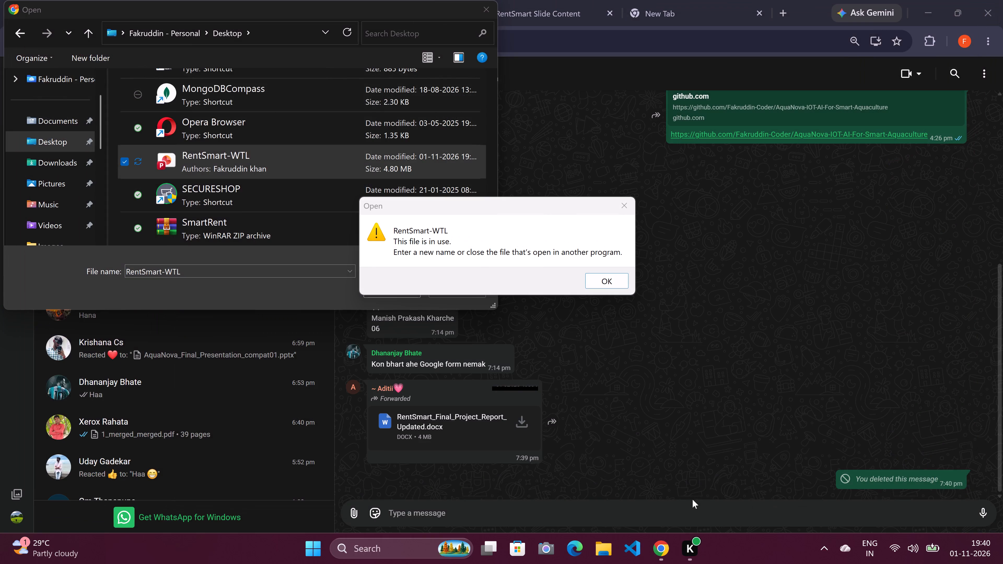
{"action": "left_click", "coordinate": [611, 277]}
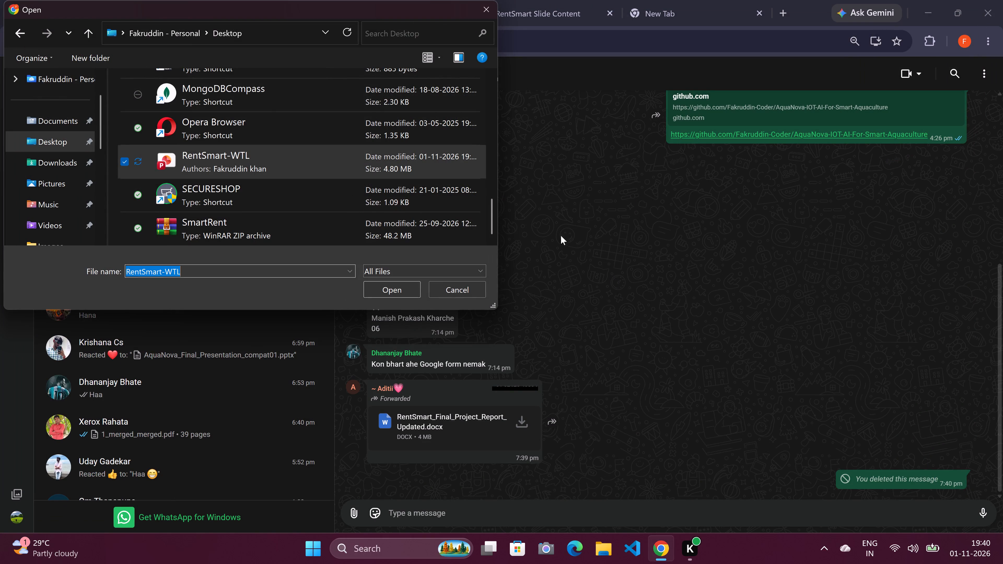
Select the RentSmart-WTL presentation in the Desktop folder again for attaching to the WhatsApp chat.
{"action": "left_click", "coordinate": [442, 157]}
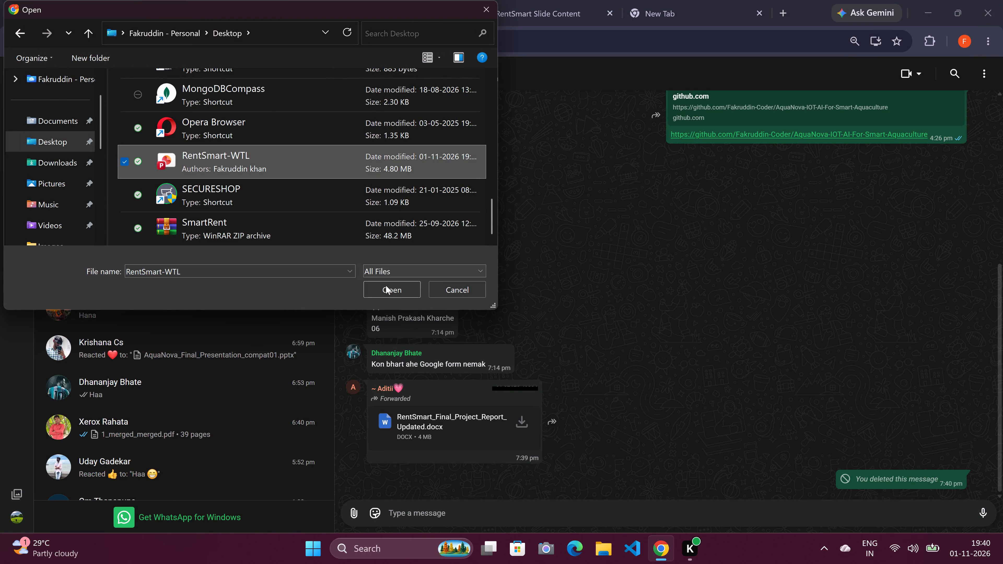